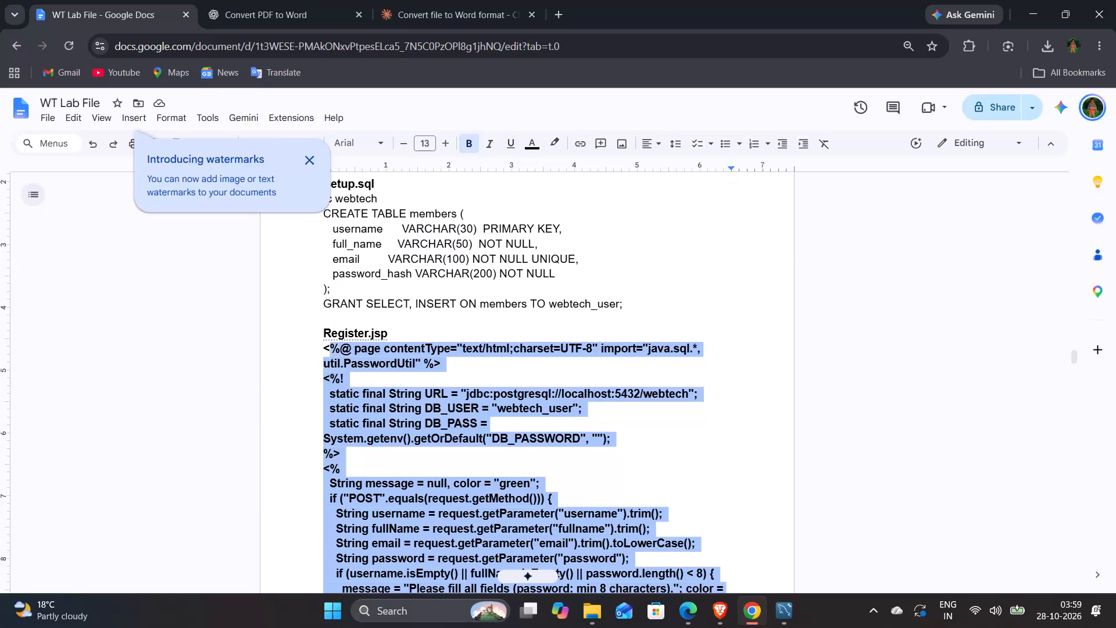
Remove the bold formatting from the selected code under the Register.jsp heading.
left_click(470, 140)
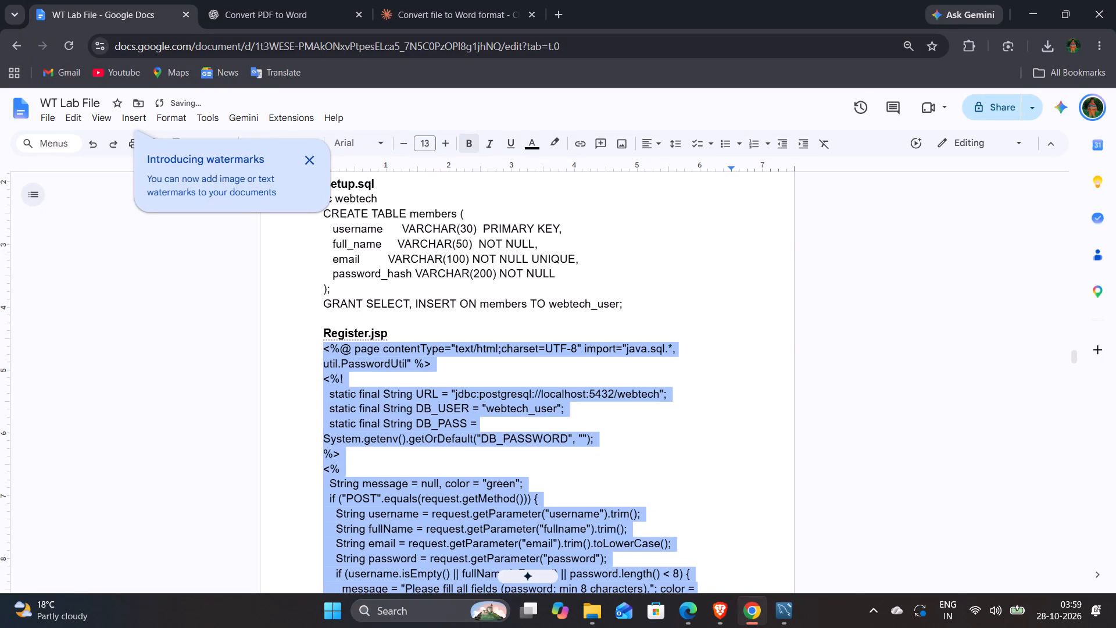
Insert a blank line after the Register.jsp heading and another after the setup.sql heading.
left_click(414, 330)
key("Return")
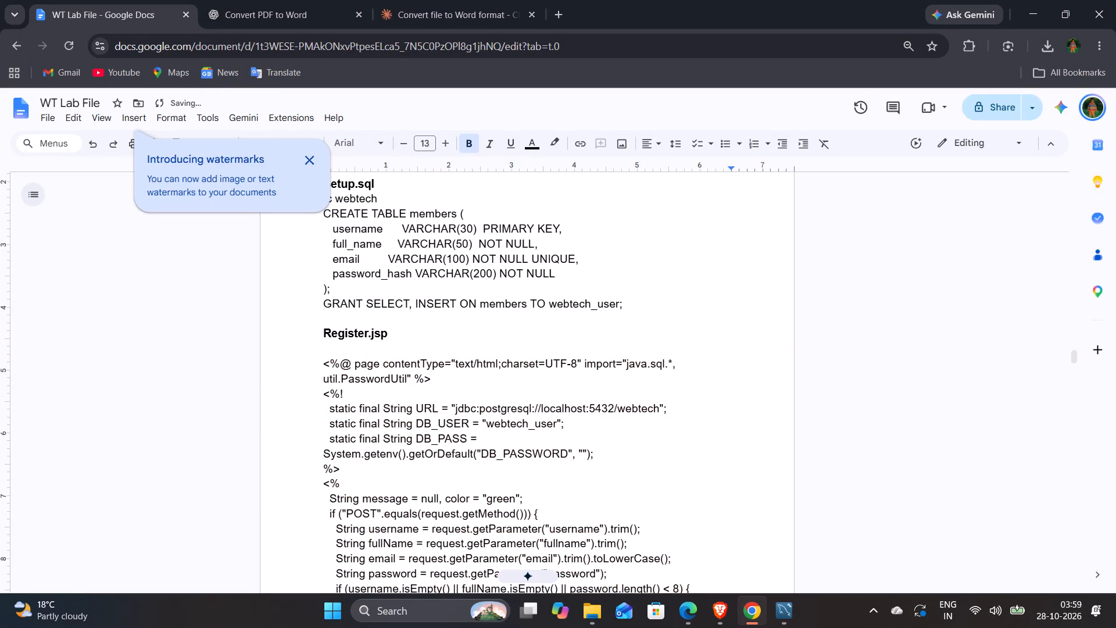
left_click(390, 180)
key("Return")
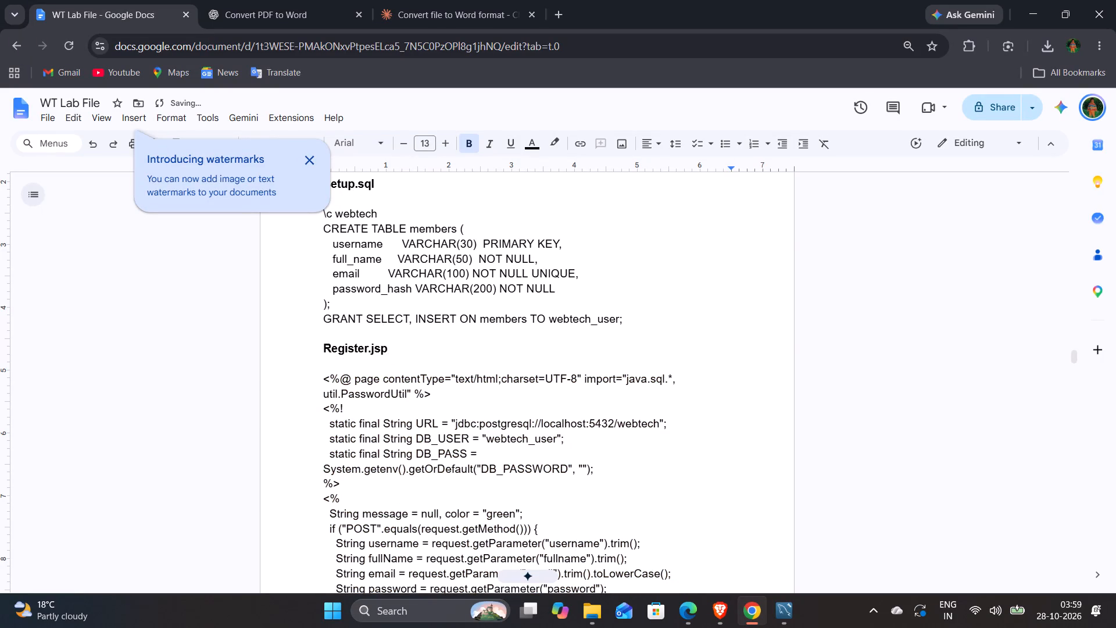
Add the bold heading Login.jsp below the end of the Register.jsp code, followed by a blank line.
left_click(723, 364)
left_click_drag(1072, 359, 1071, 364)
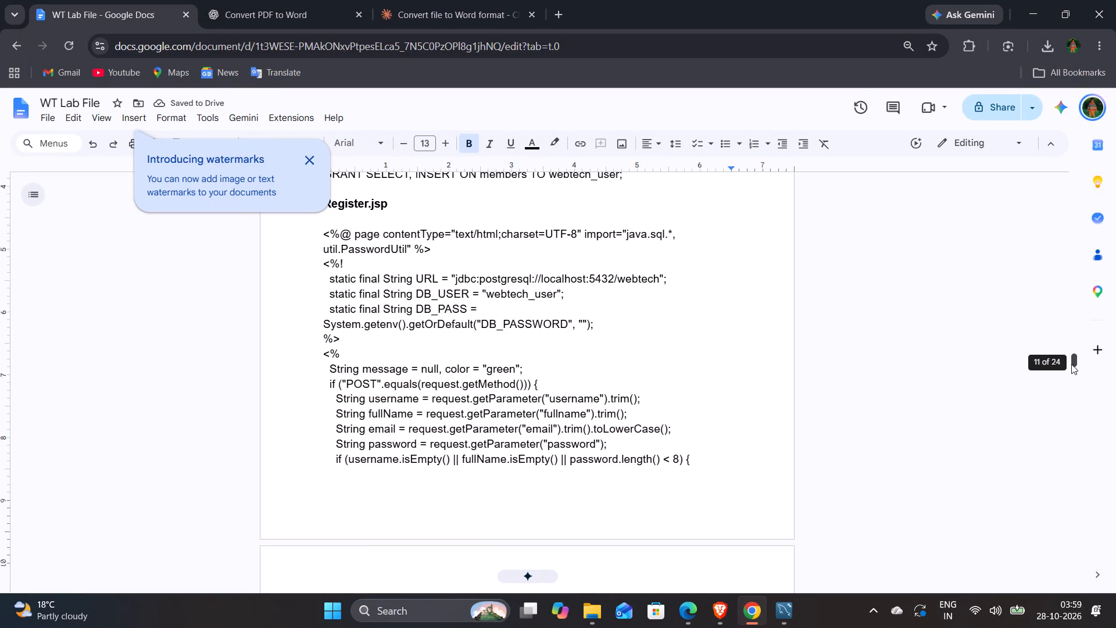
left_click_drag(1071, 364, 1071, 398)
left_click(418, 239)
key("Return")
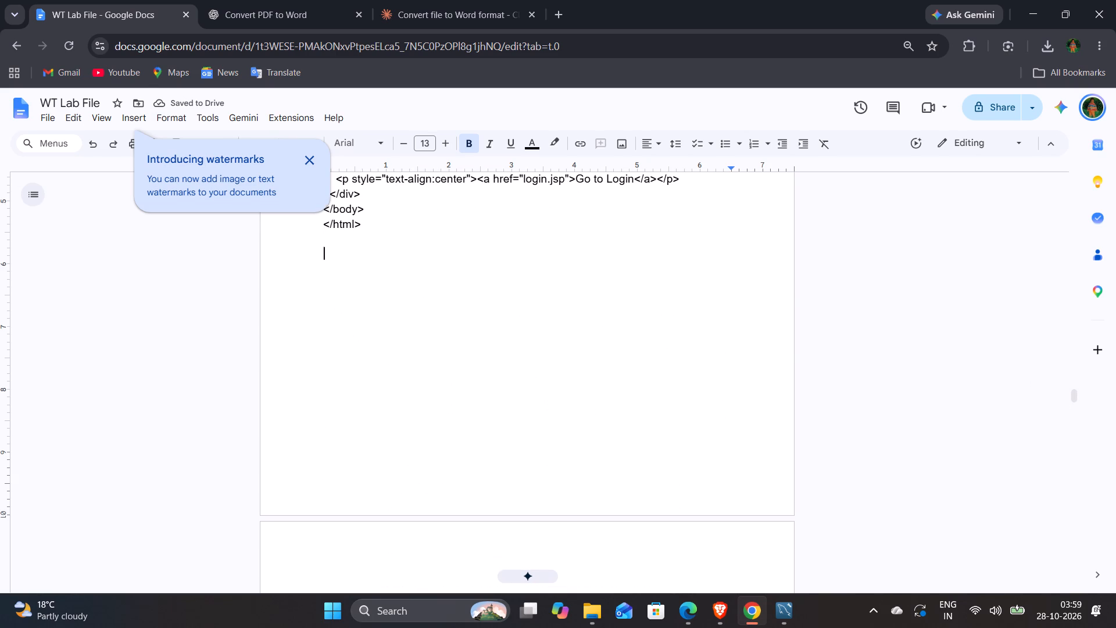
type("login.jsp")
key("Return")
key("Return")
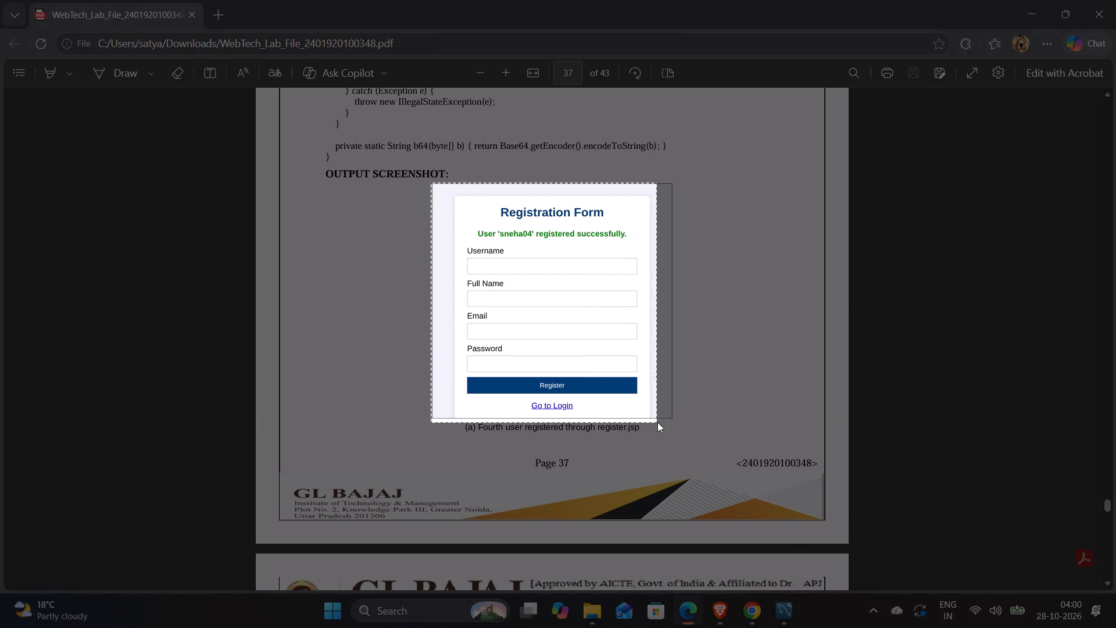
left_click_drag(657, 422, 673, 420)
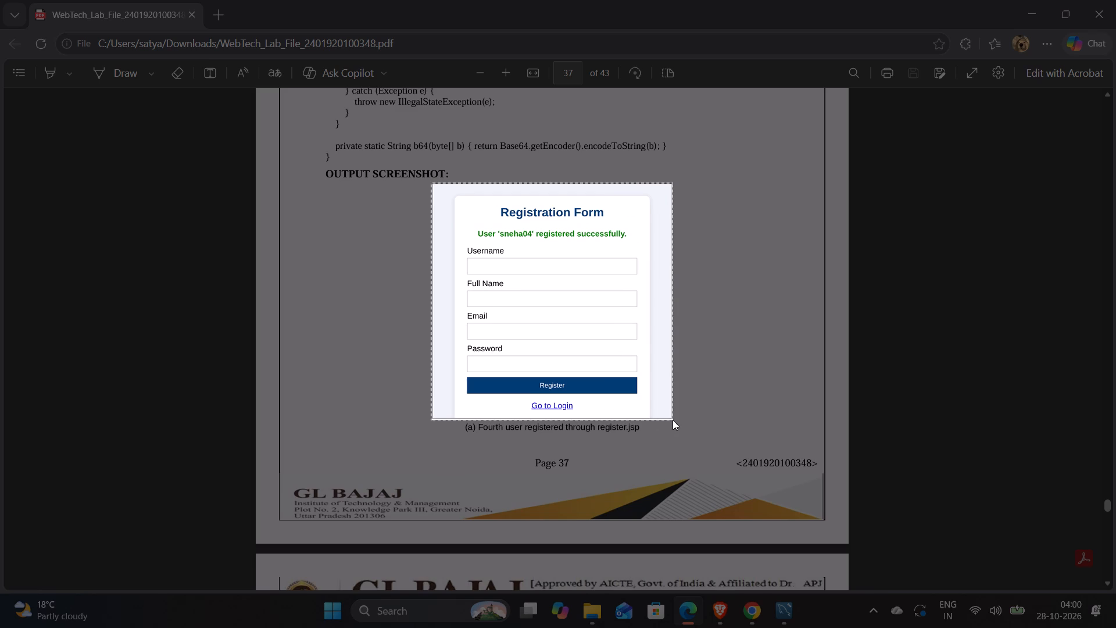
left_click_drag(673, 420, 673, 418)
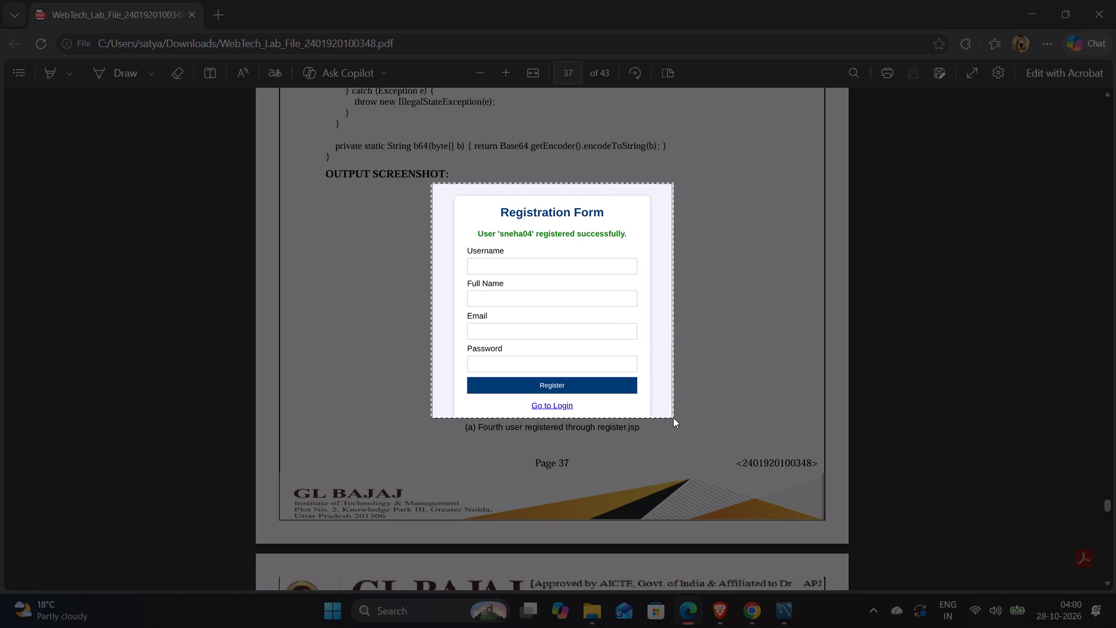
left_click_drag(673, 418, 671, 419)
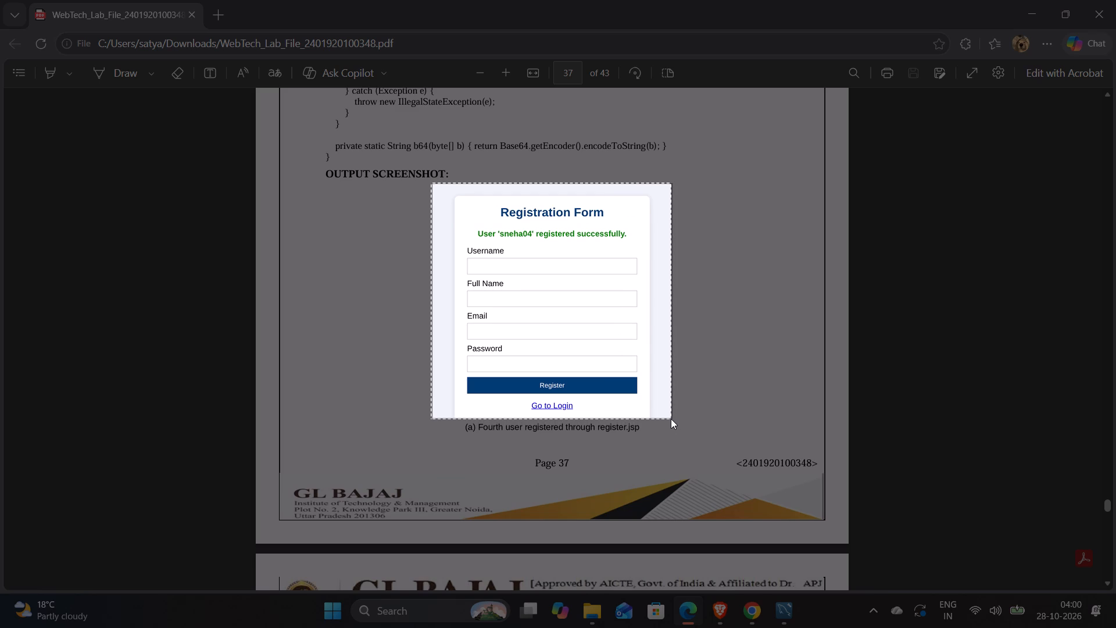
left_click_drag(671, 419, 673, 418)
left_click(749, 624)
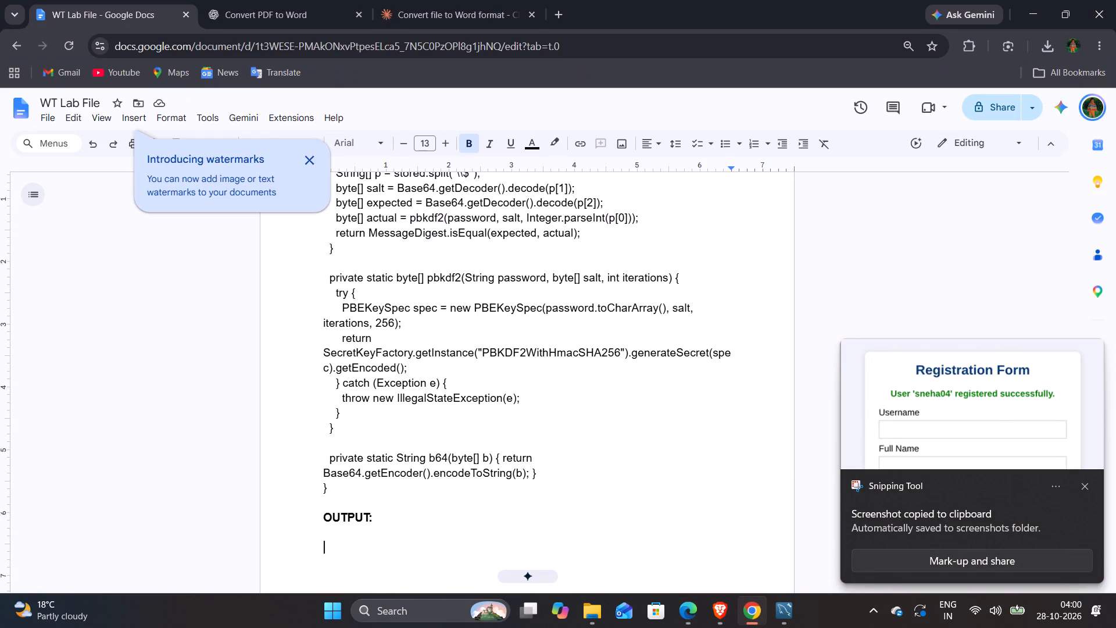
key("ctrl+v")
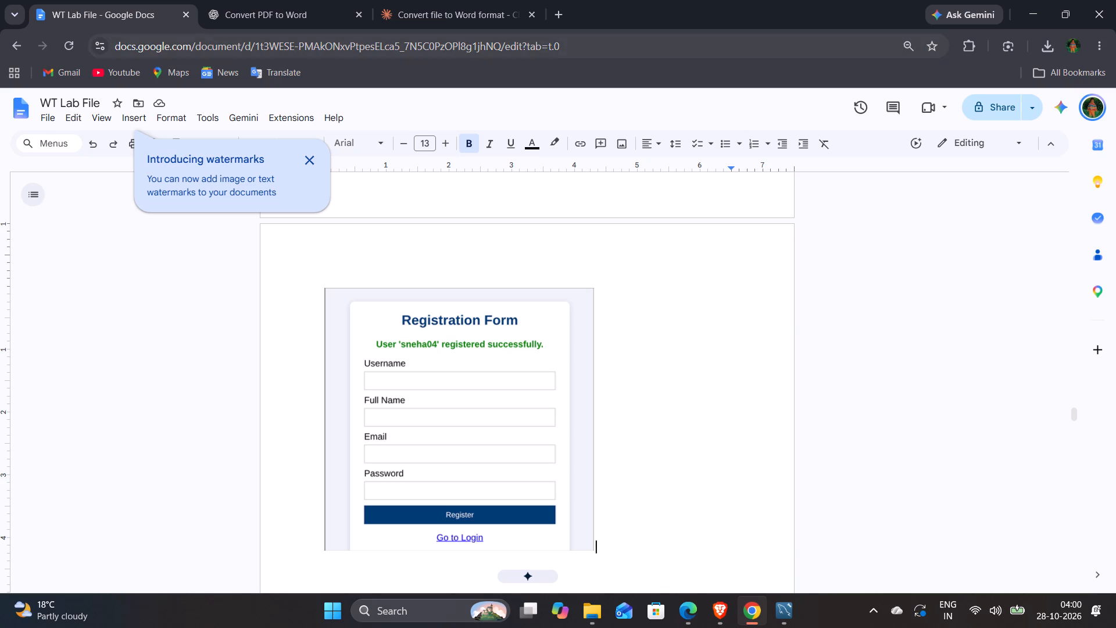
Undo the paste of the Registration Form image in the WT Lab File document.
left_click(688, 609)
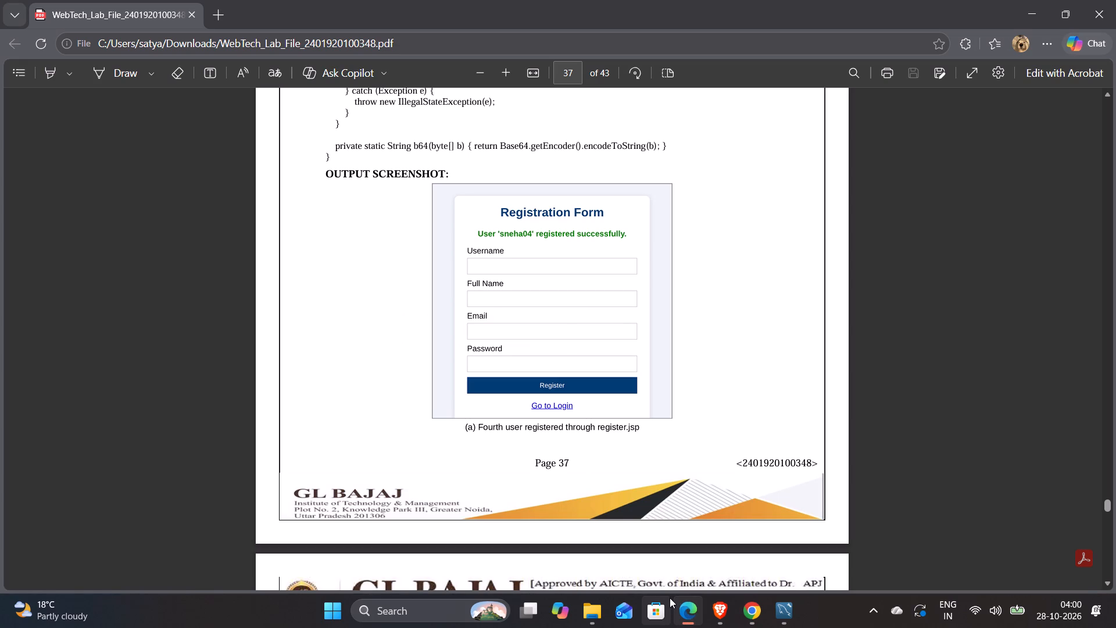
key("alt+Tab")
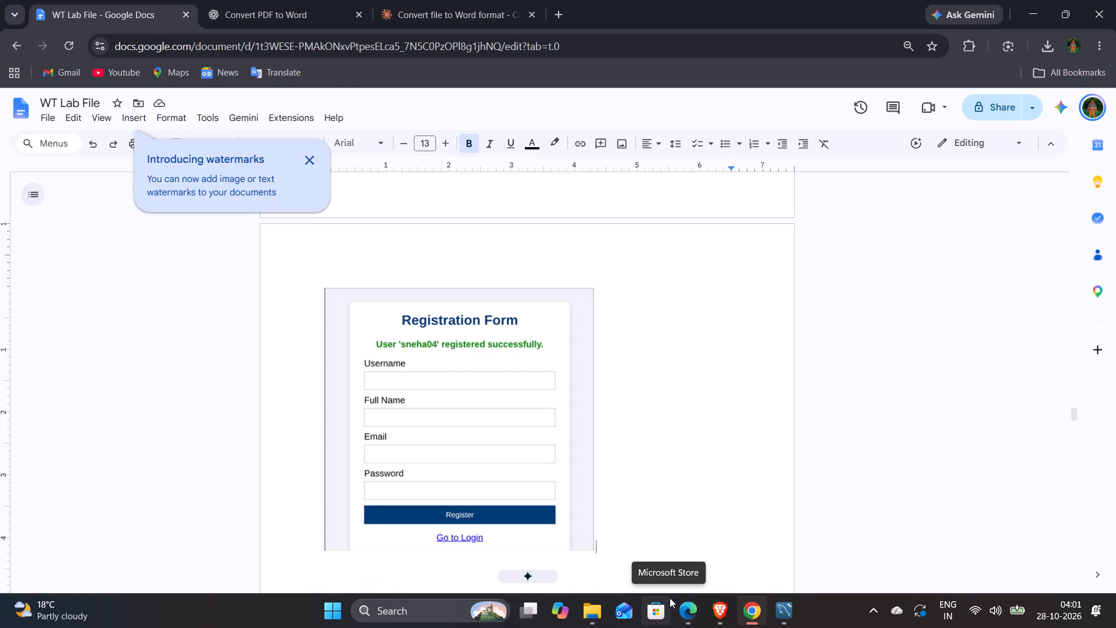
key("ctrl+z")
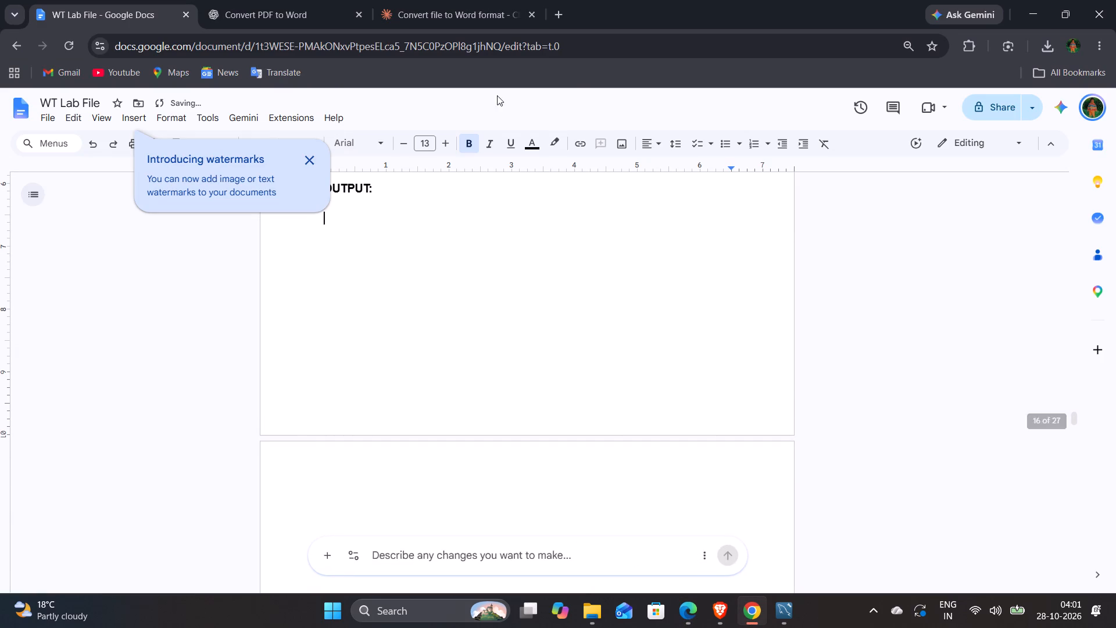
left_click(688, 618)
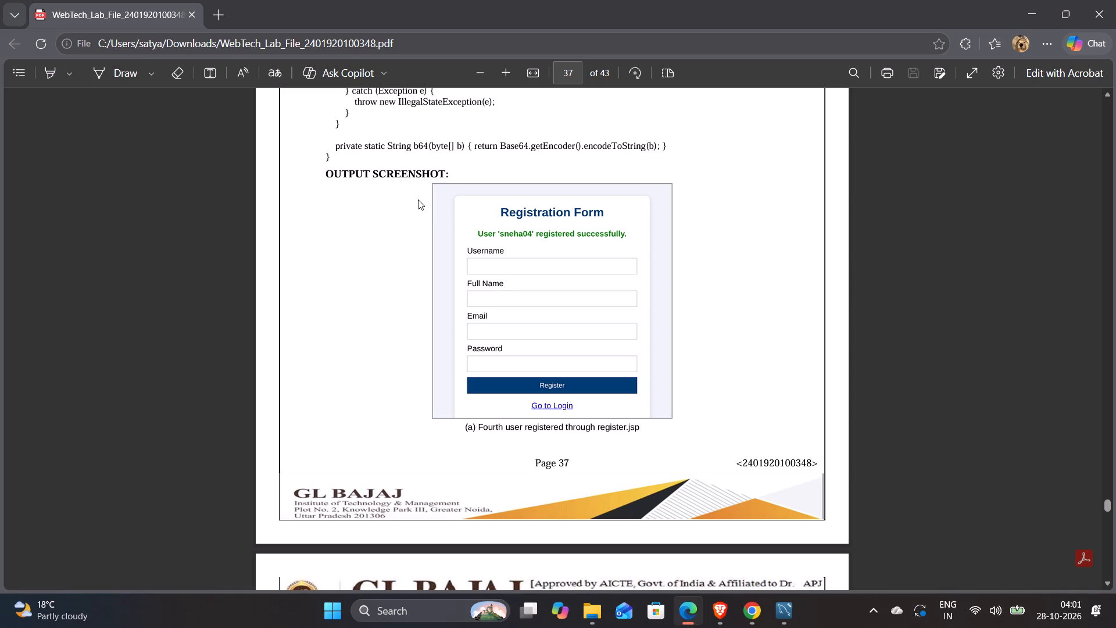
key("shift+super+s")
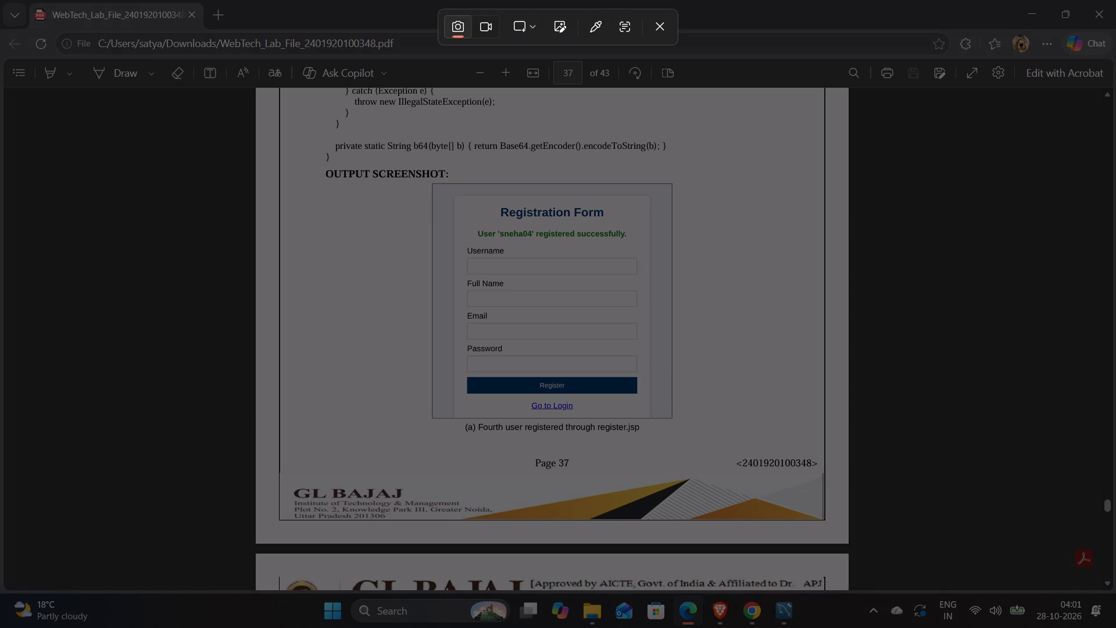
left_click_drag(433, 183, 673, 419)
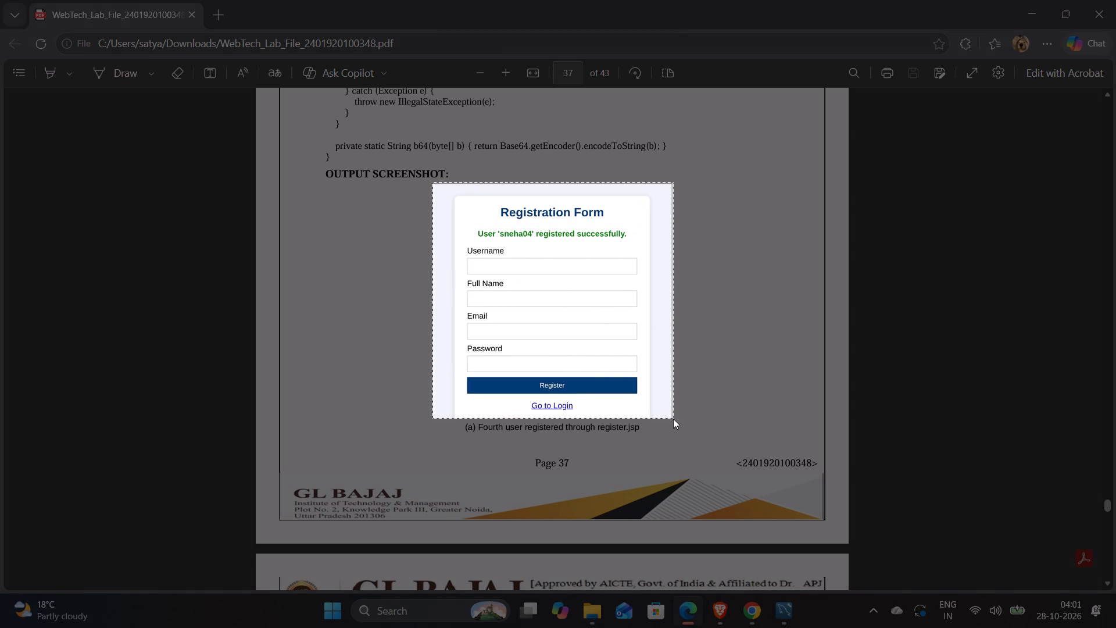
left_click_drag(673, 419, 672, 420)
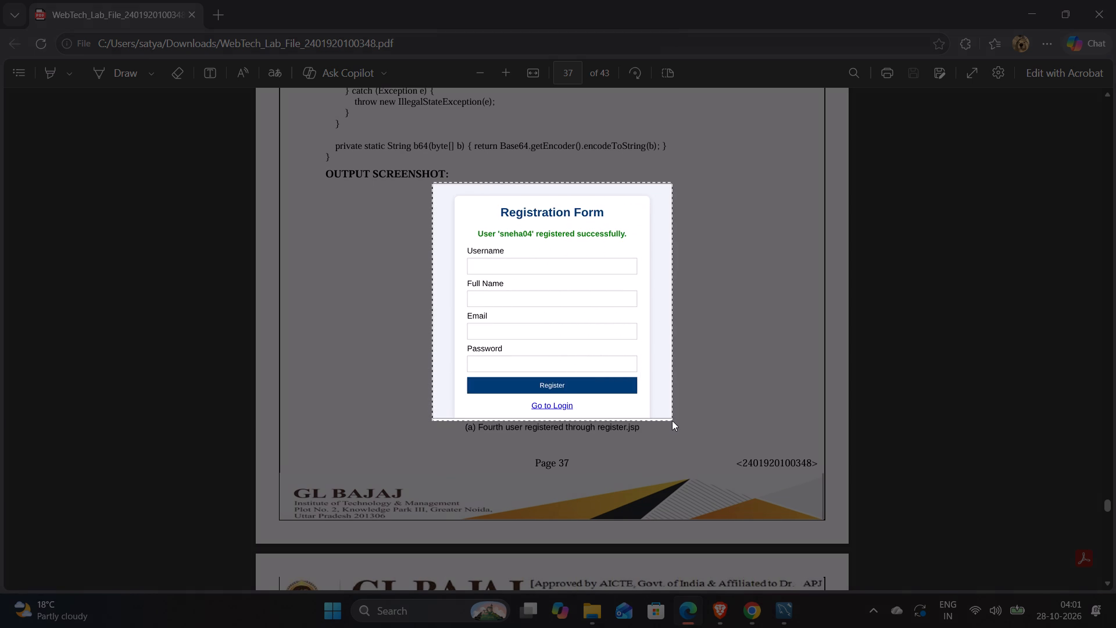
left_click_drag(672, 420, 673, 419)
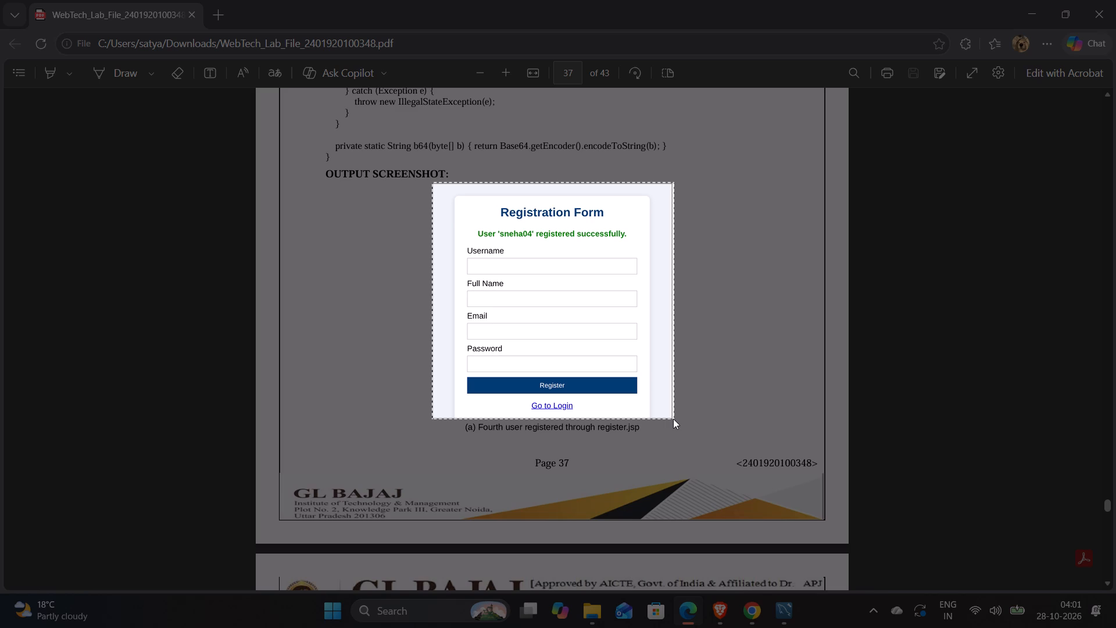
left_click_drag(673, 419, 673, 420)
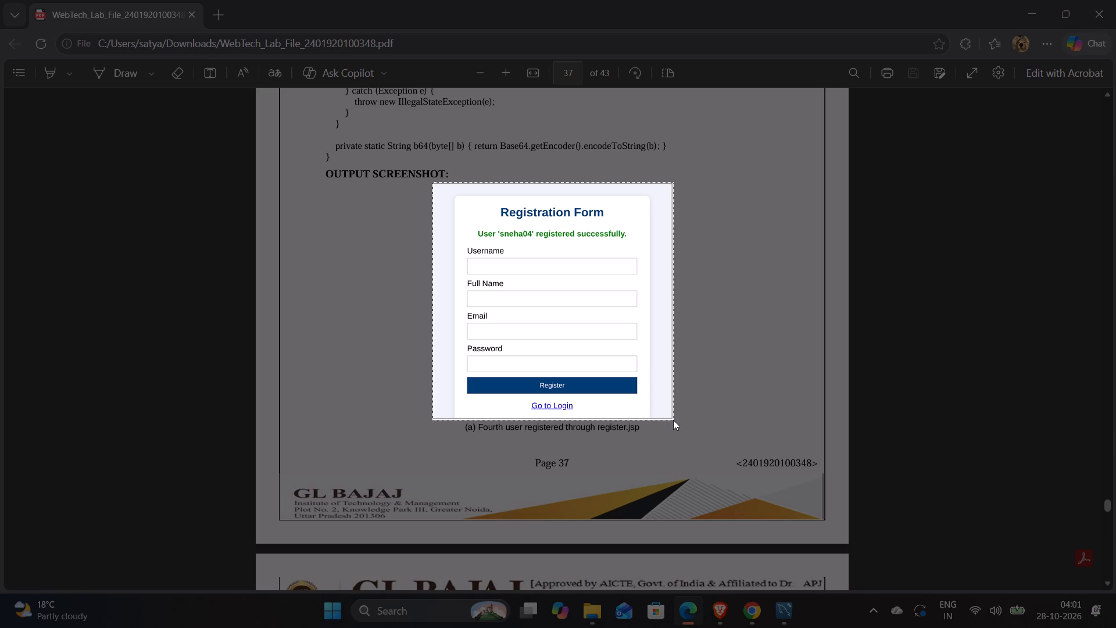
left_click_drag(673, 420, 674, 419)
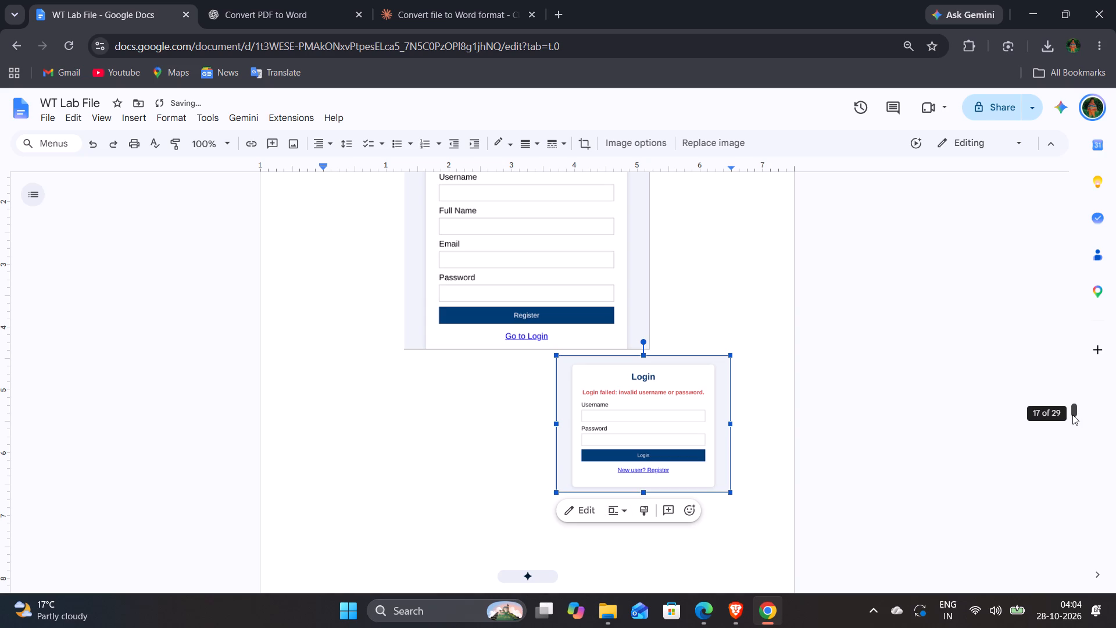
Move the valid-login image from the following page to the line of the invalid-login image, placing it directly before that image.
left_click_drag(1072, 415, 1073, 420)
left_click_drag(427, 555, 433, 405)
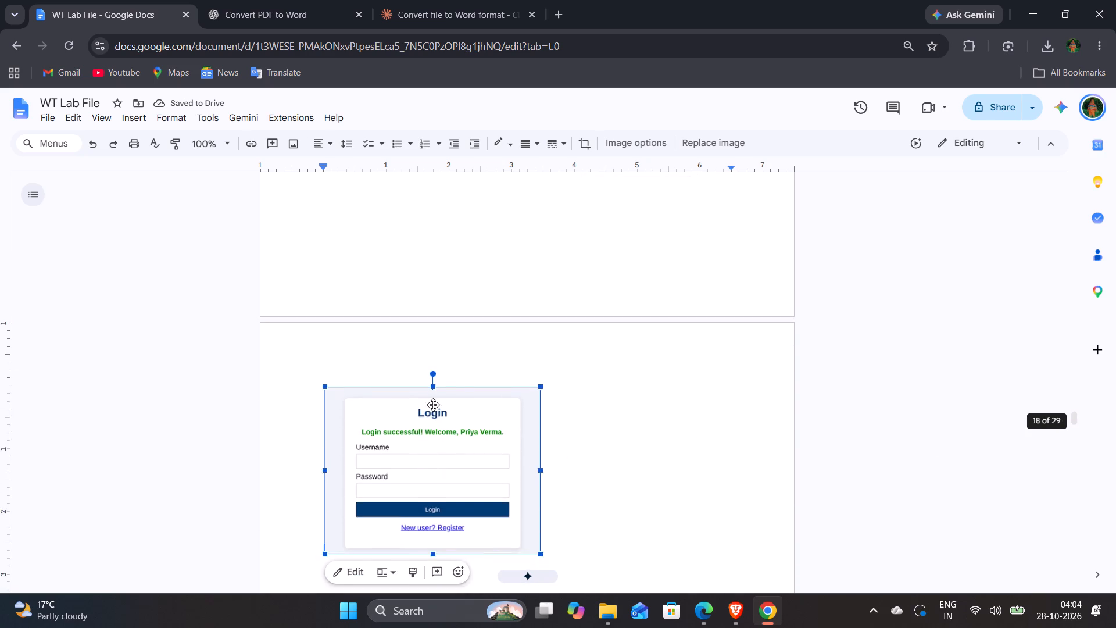
left_click_drag(433, 405, 438, 272)
left_click(441, 411)
left_click(394, 365)
left_click(348, 372)
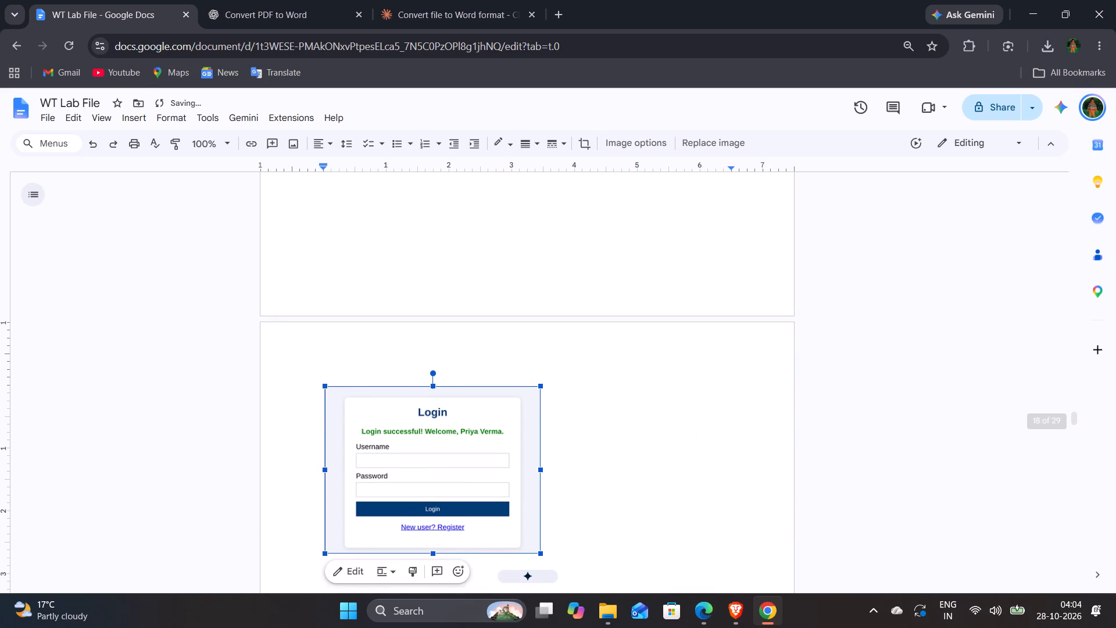
left_click_drag(396, 434, 398, 262)
left_click(480, 311)
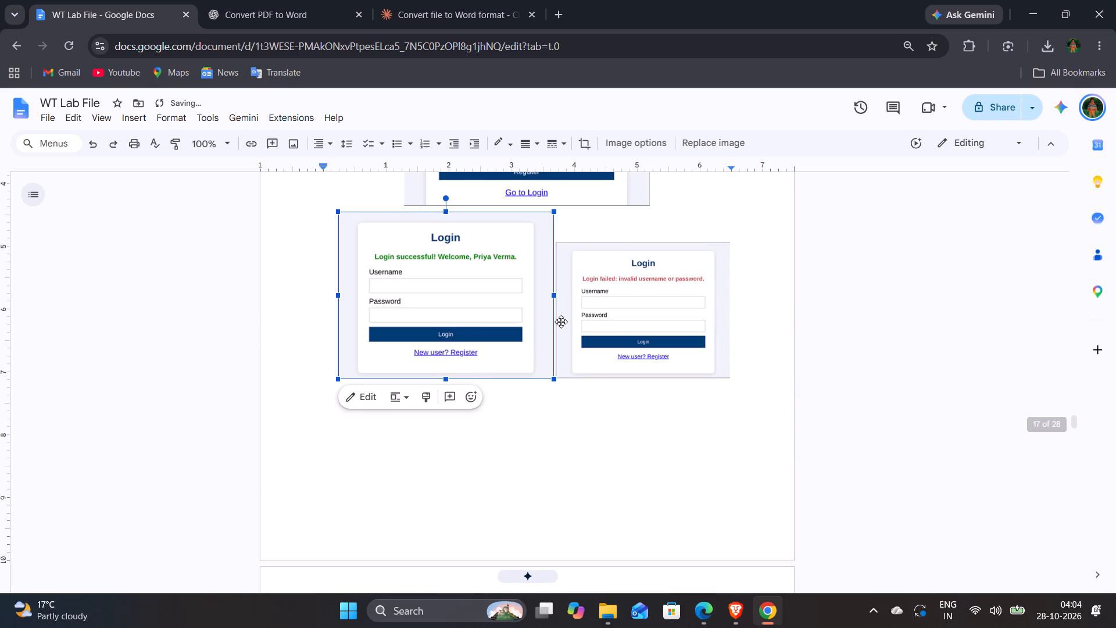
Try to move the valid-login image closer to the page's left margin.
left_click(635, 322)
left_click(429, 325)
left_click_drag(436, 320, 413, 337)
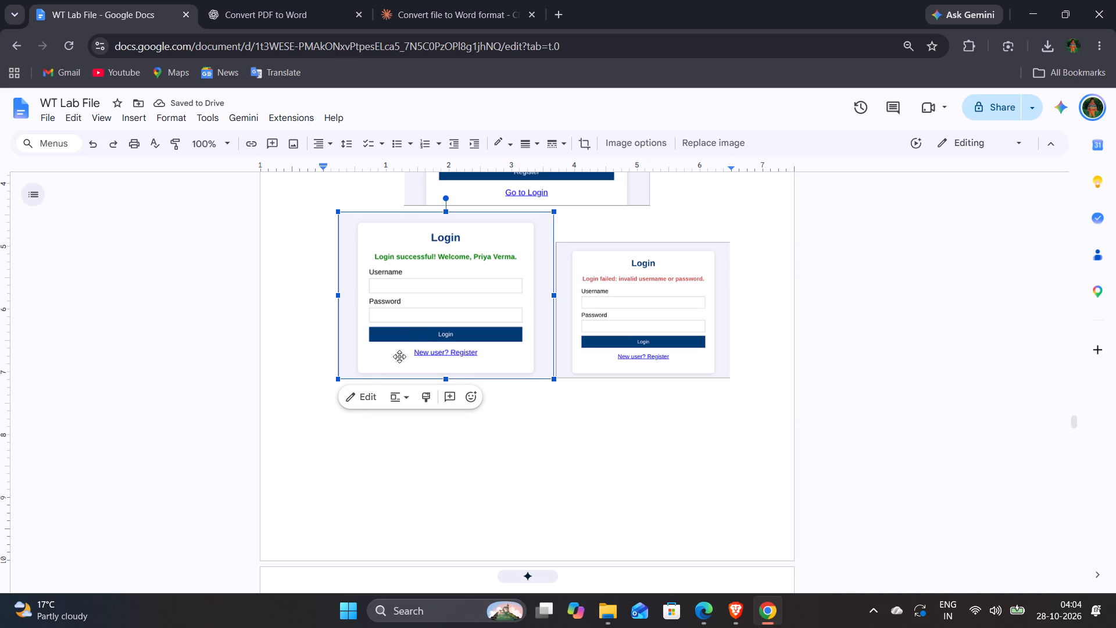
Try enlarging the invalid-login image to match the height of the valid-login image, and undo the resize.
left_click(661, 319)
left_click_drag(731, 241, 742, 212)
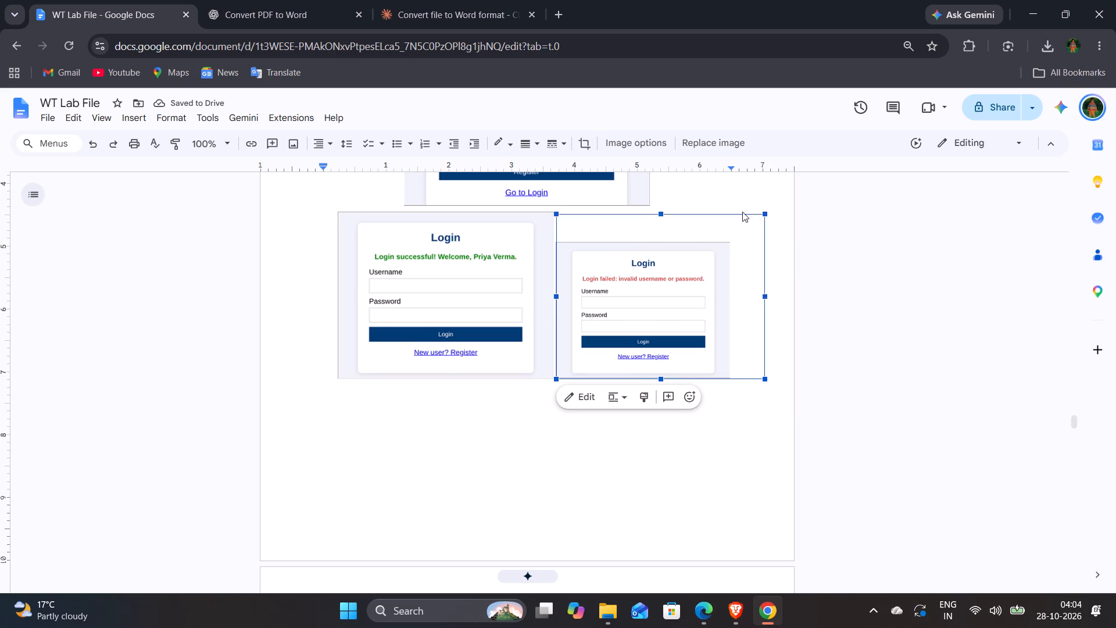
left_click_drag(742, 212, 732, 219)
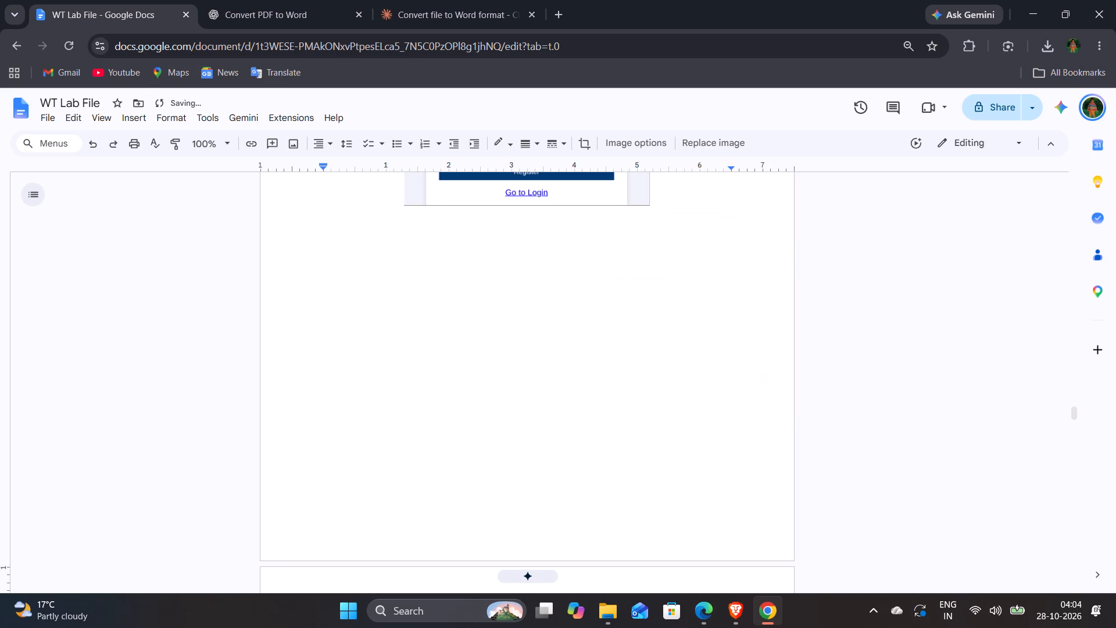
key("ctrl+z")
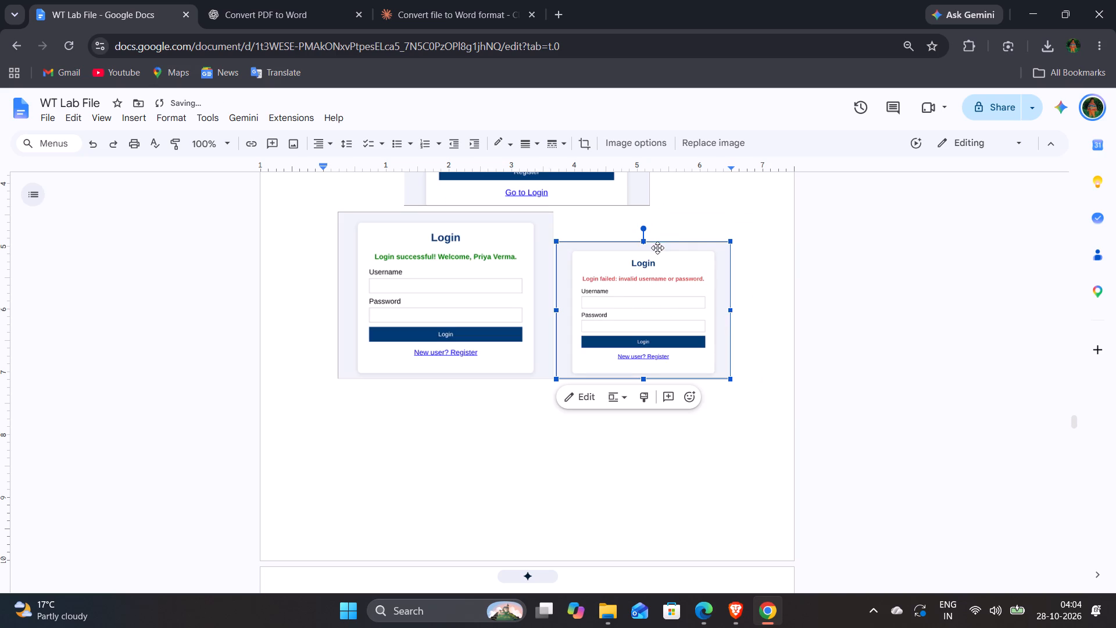
Narrow the valid-login image to about 3 inches wide, keeping its height.
left_click(395, 288)
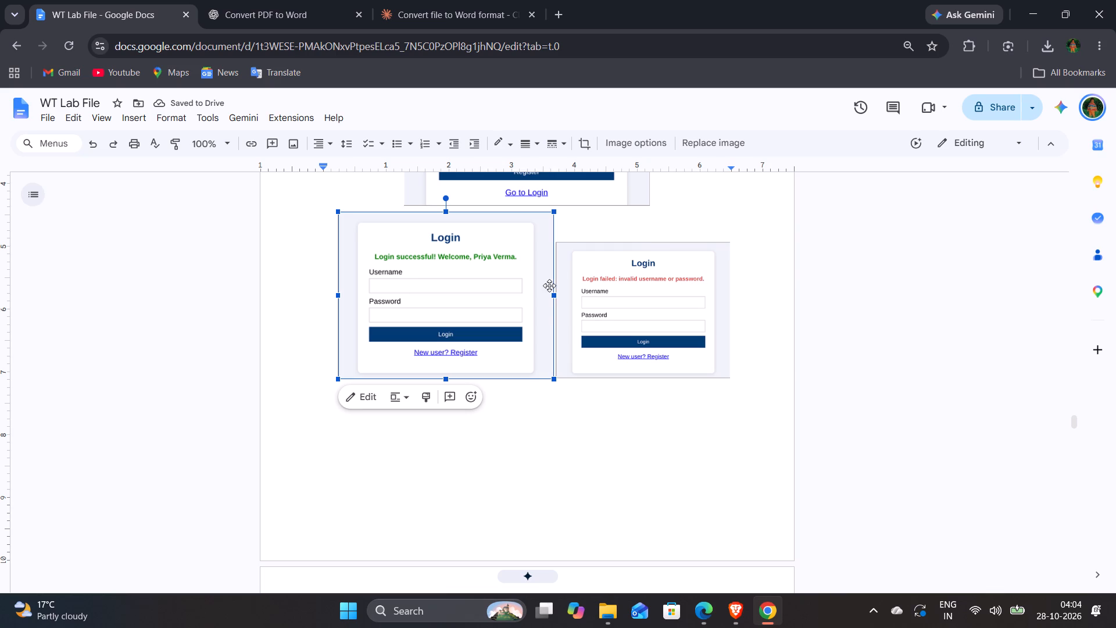
left_click_drag(554, 295, 523, 299)
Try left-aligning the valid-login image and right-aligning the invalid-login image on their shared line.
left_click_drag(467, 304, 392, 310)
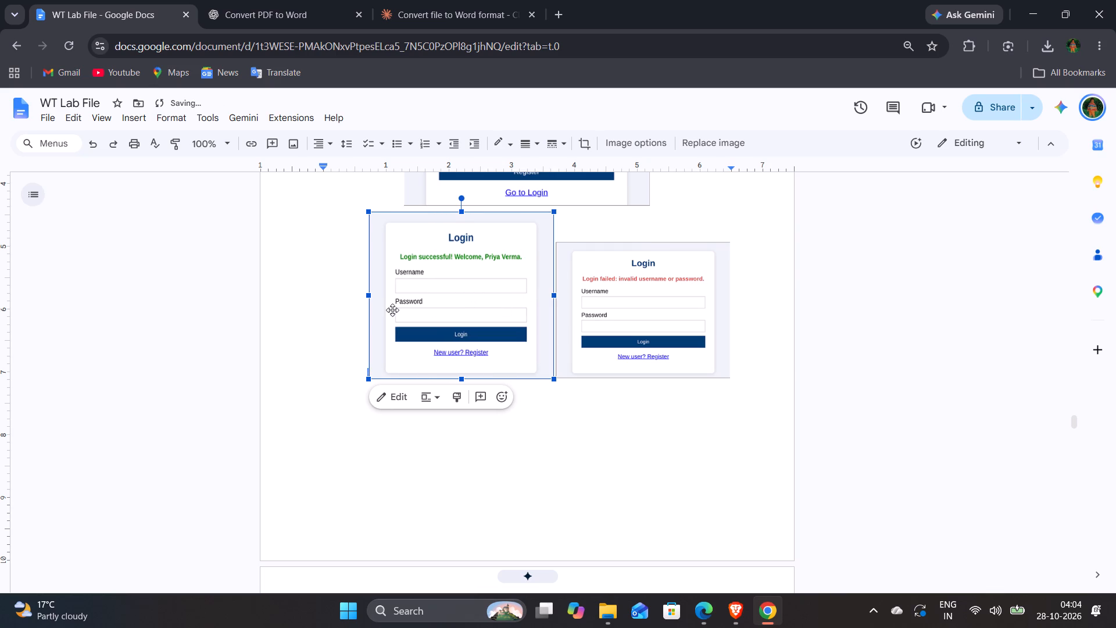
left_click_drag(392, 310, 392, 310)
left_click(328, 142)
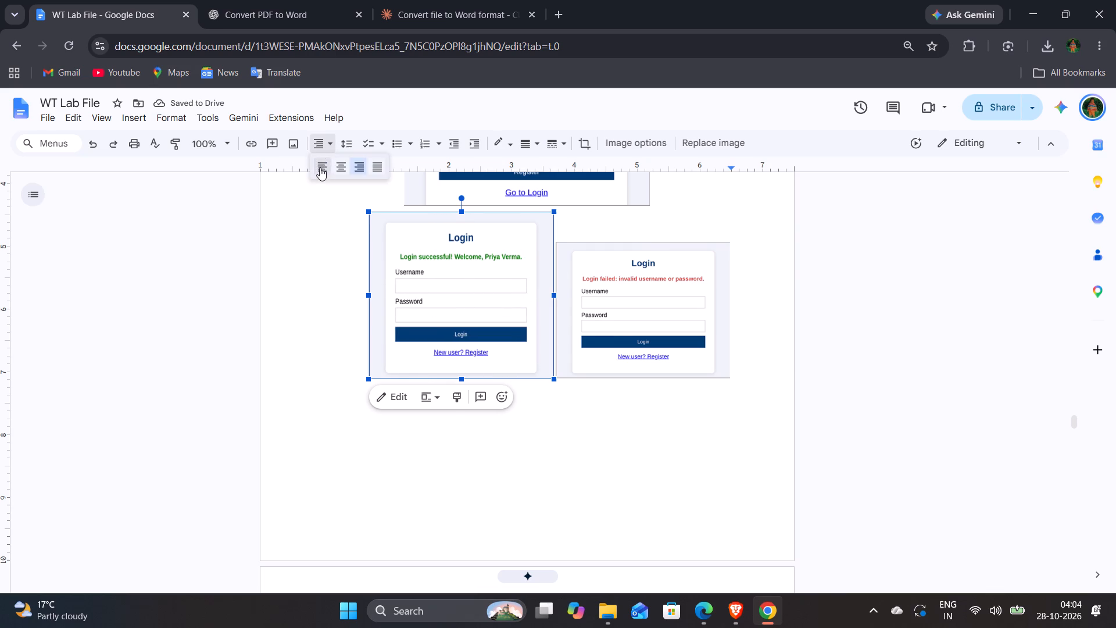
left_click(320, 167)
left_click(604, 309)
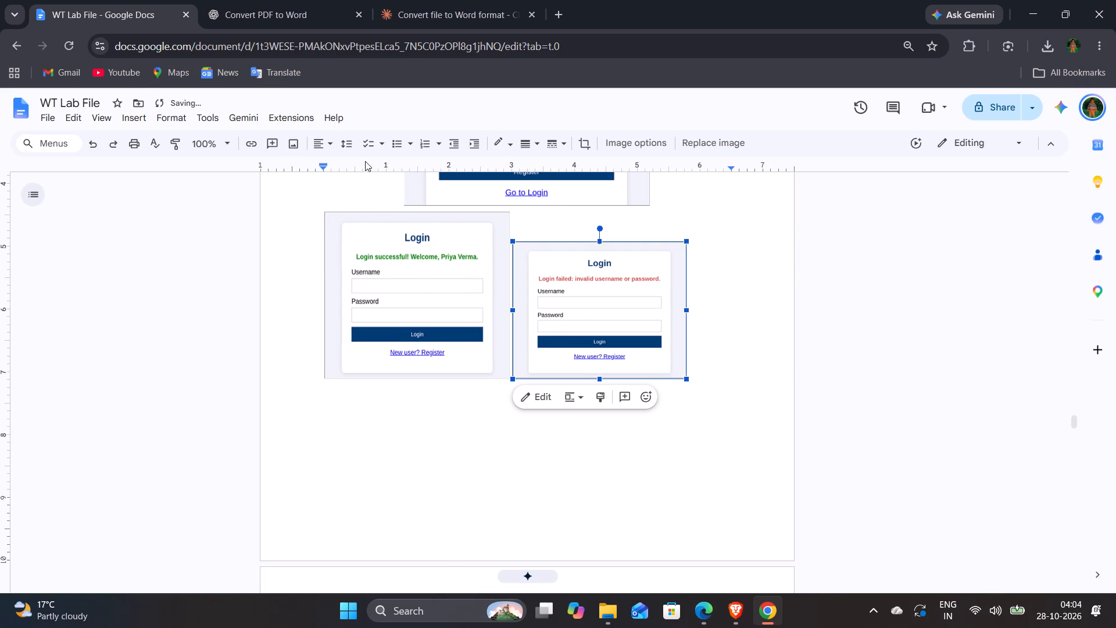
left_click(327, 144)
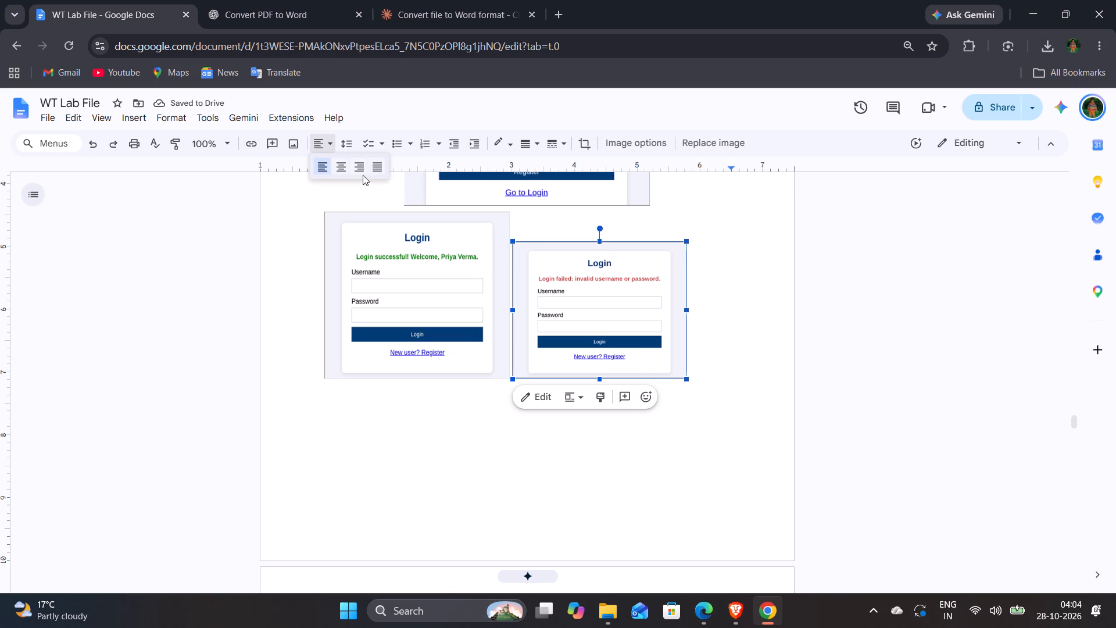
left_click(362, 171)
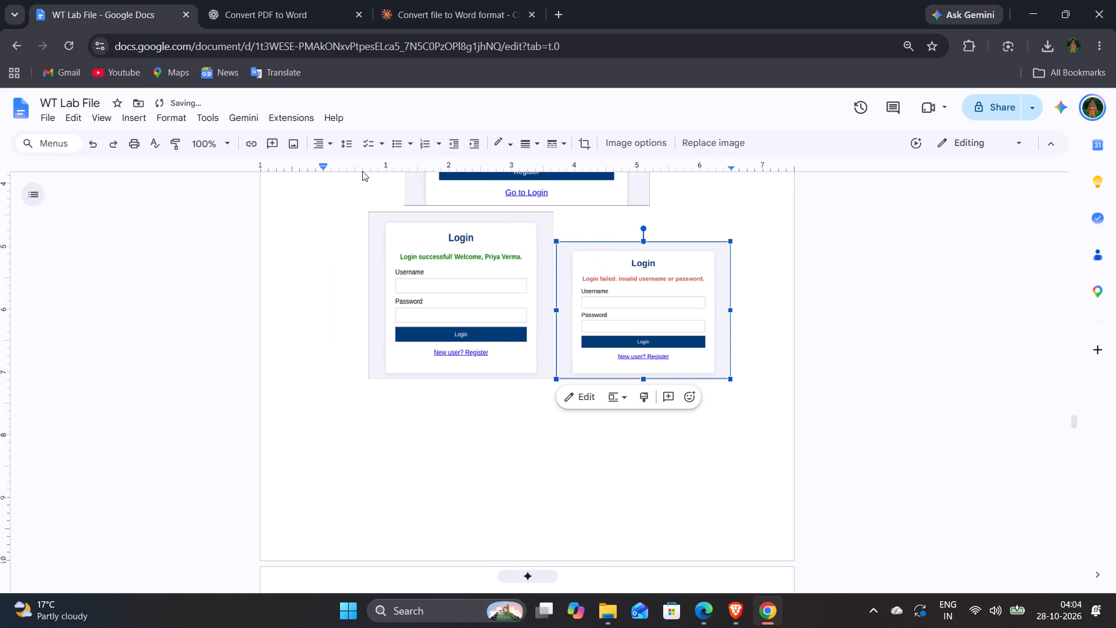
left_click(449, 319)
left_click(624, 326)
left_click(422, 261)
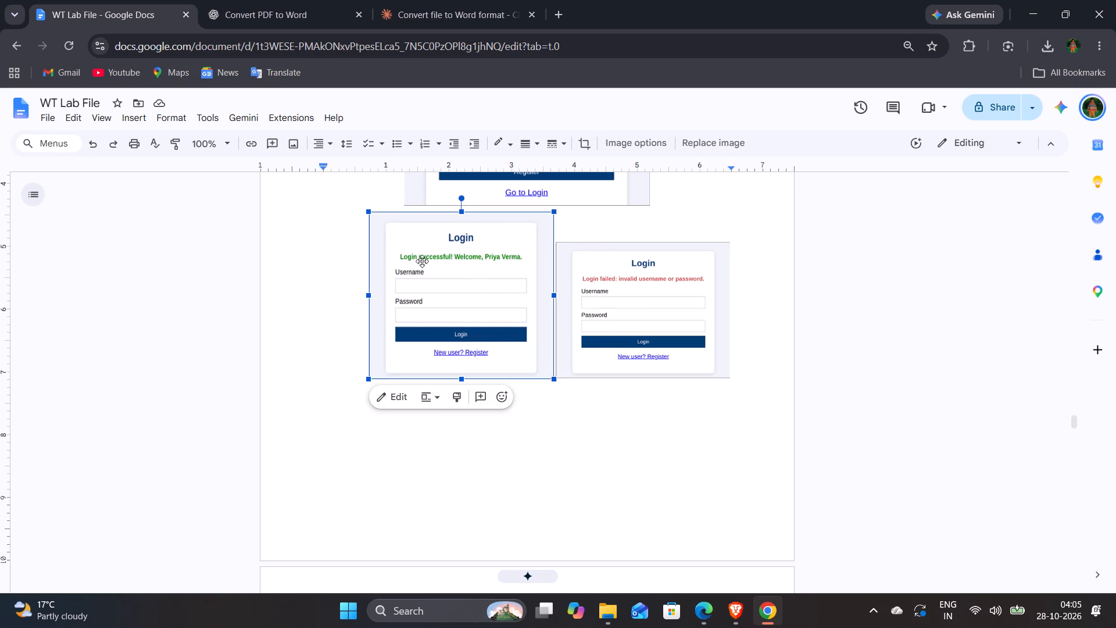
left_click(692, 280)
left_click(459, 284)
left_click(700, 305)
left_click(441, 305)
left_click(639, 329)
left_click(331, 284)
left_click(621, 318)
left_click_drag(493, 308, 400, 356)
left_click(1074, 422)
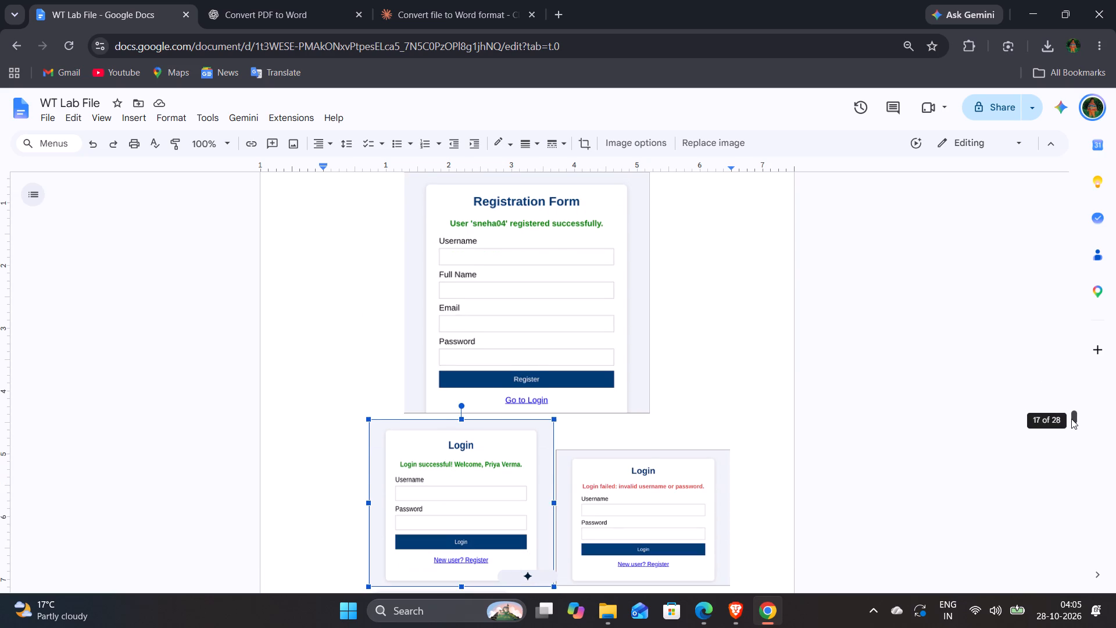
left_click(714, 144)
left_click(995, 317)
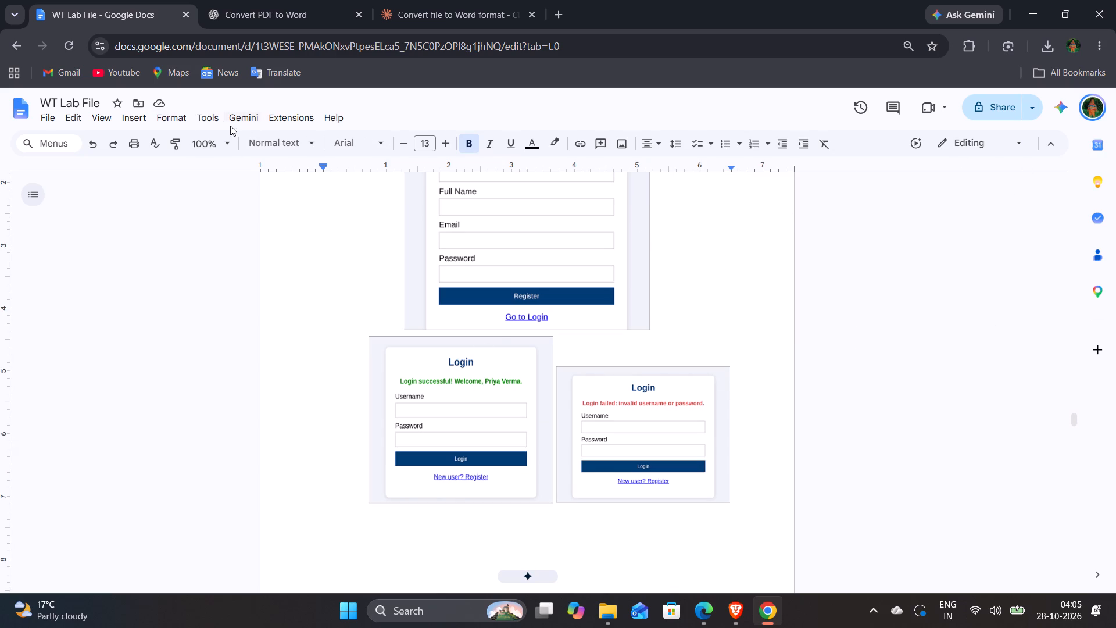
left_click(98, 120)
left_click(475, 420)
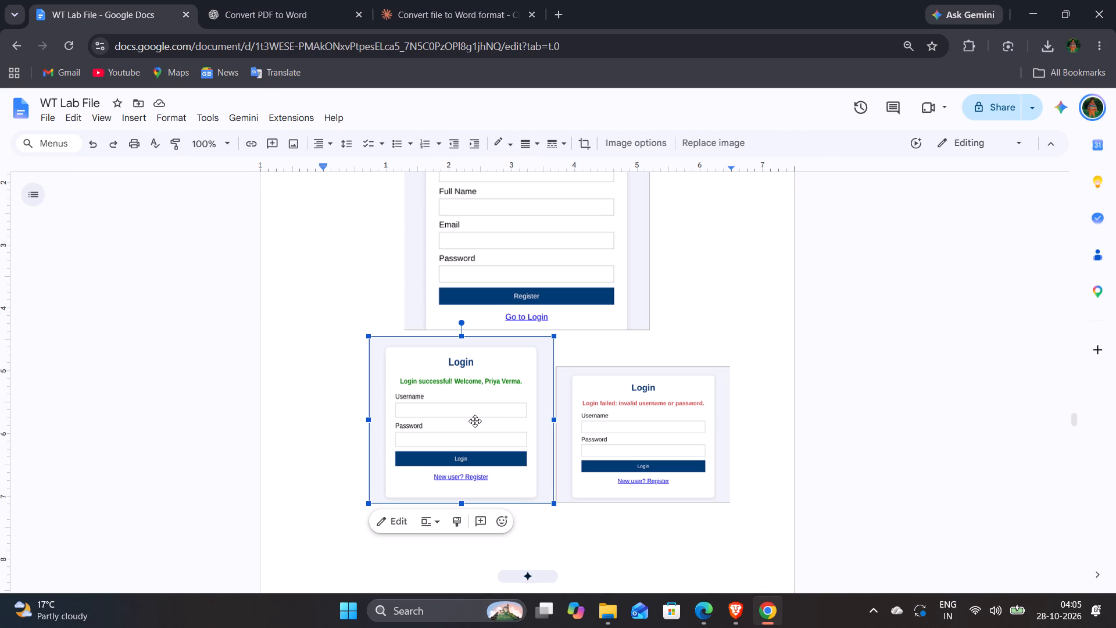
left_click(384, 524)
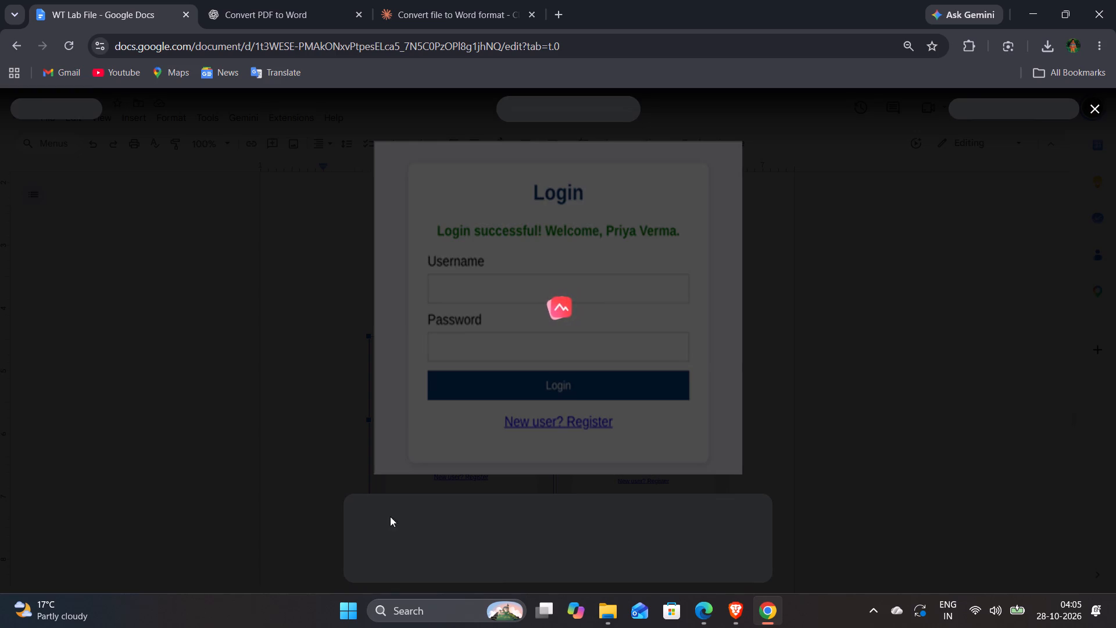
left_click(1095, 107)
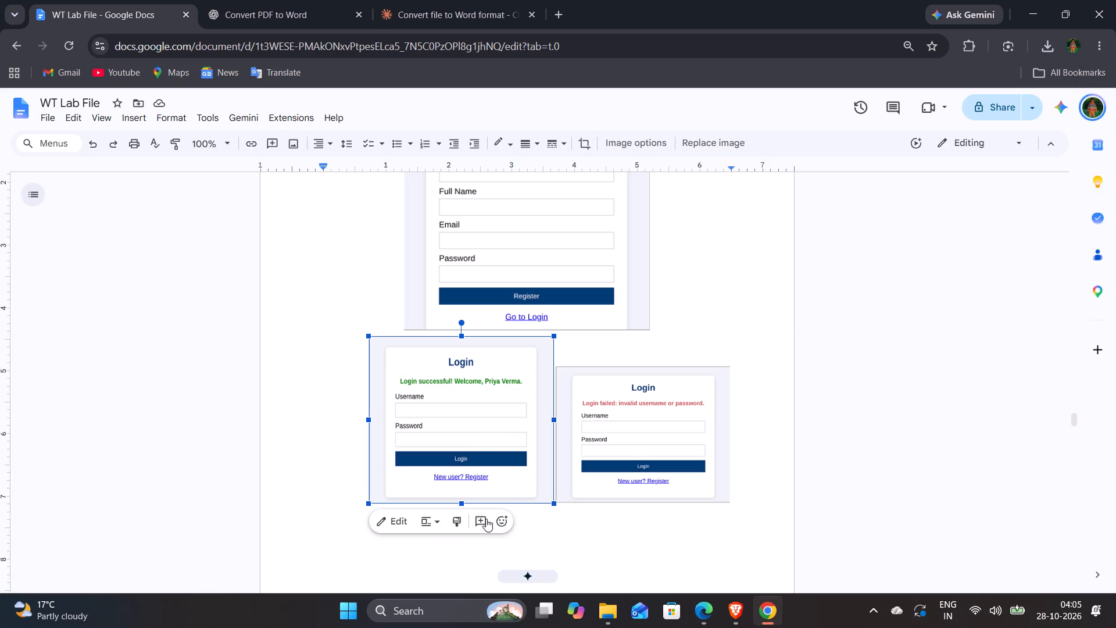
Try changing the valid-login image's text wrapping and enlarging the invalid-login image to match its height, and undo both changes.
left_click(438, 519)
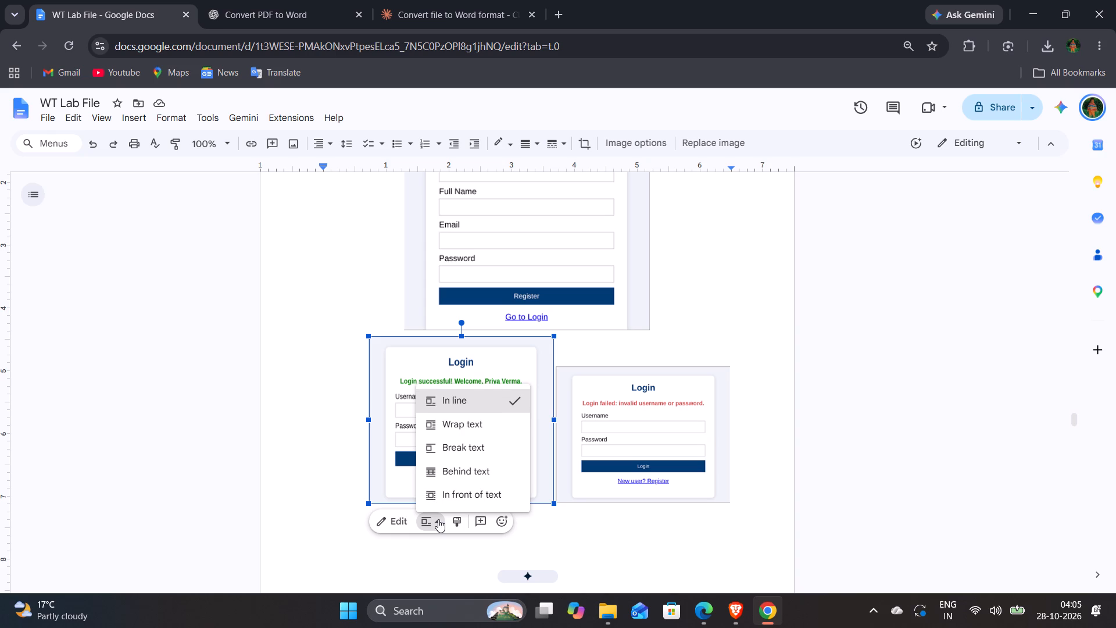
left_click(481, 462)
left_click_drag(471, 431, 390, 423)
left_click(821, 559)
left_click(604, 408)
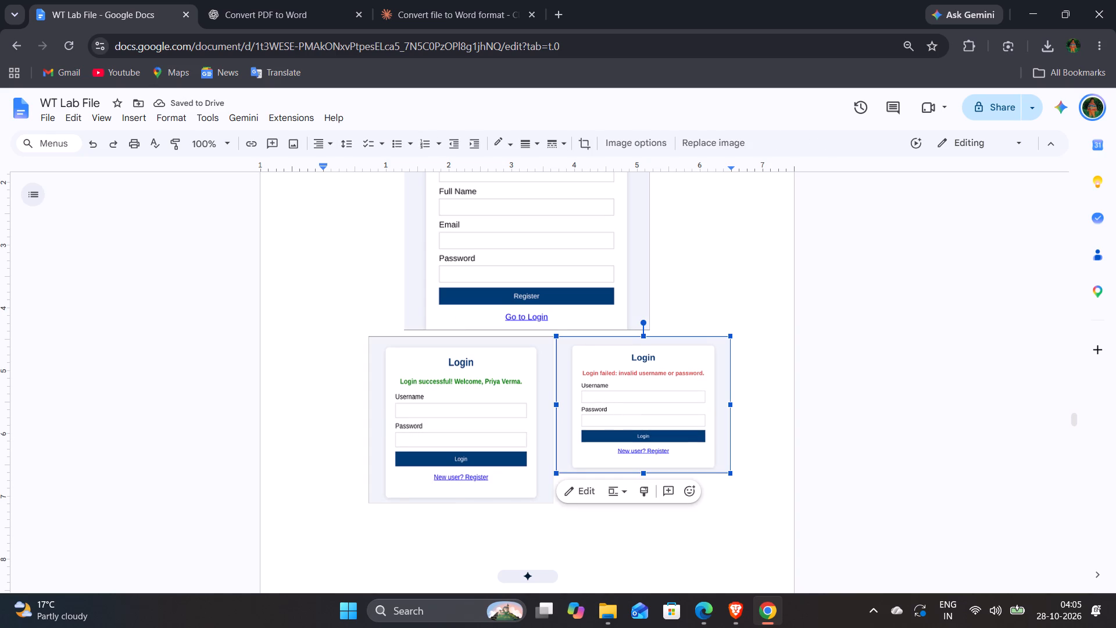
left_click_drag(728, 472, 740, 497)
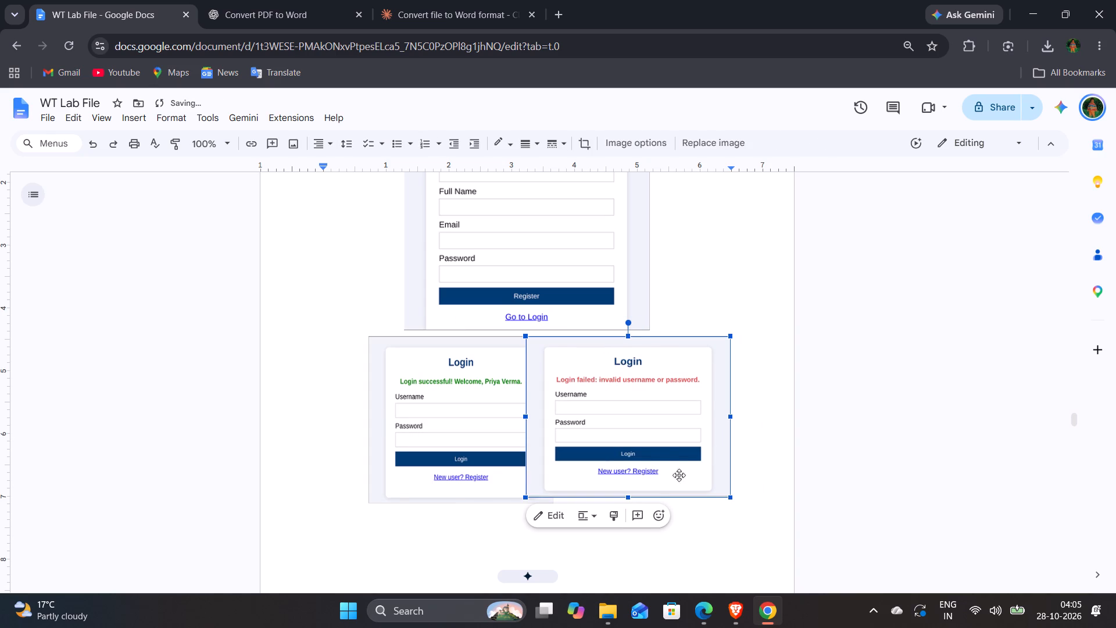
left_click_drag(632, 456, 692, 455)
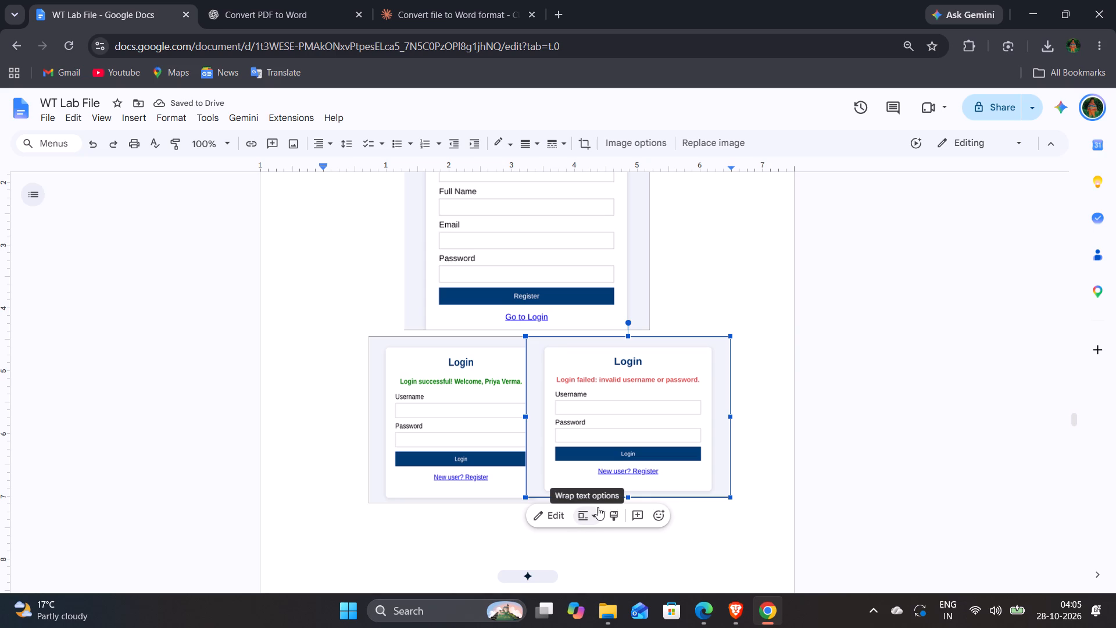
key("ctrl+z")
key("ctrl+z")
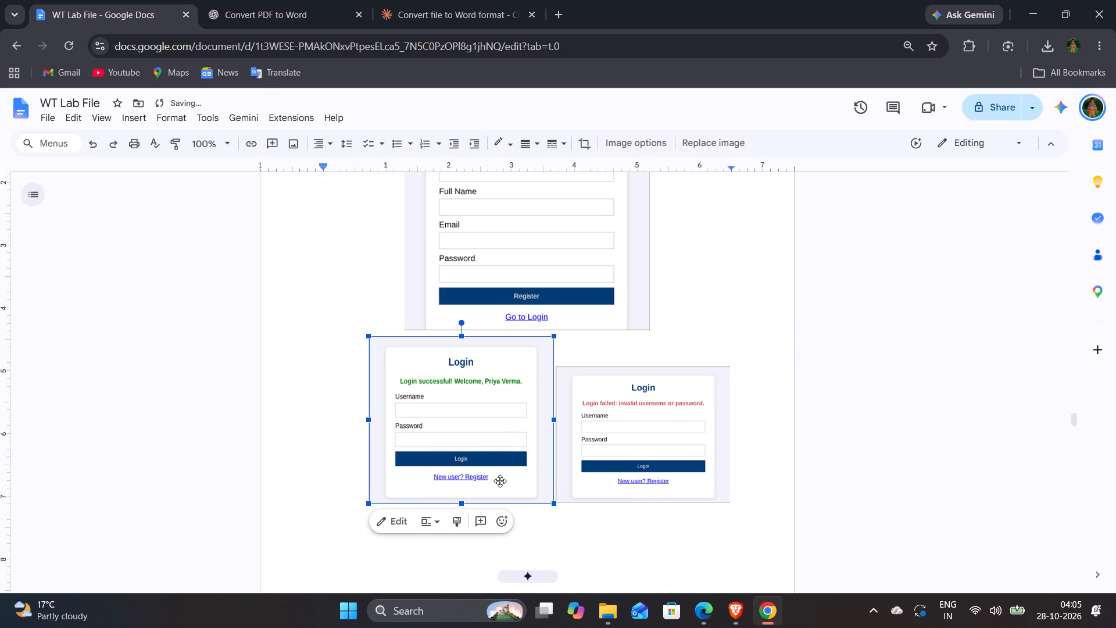
Shrink the Registration Form image proportionally to about 3.5 inches wide.
left_click(500, 481)
left_click(516, 282)
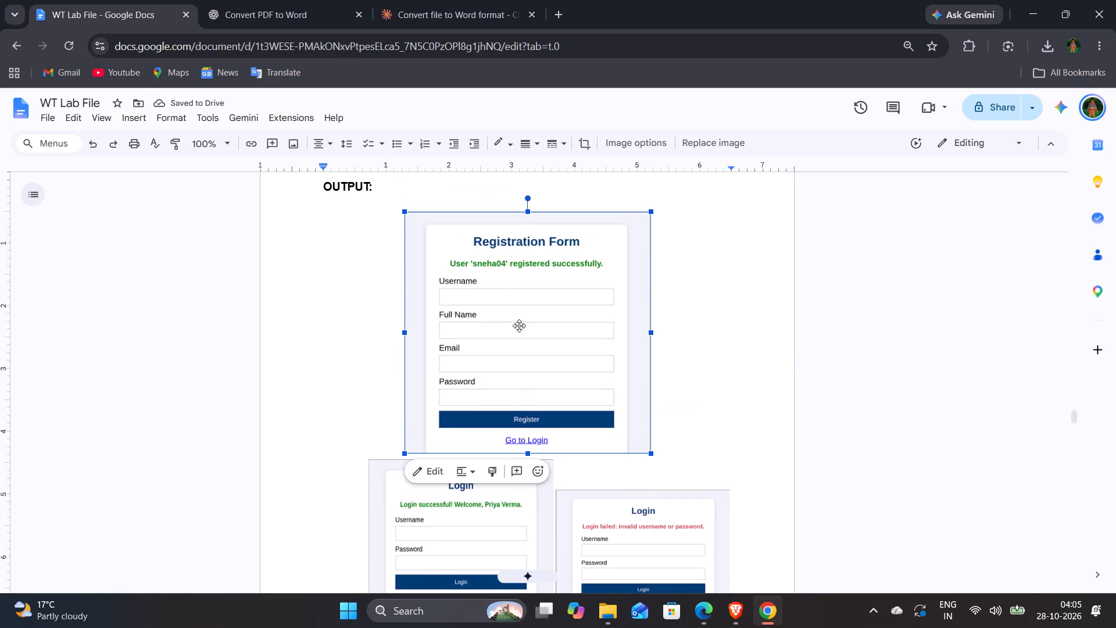
left_click_drag(653, 454, 629, 430)
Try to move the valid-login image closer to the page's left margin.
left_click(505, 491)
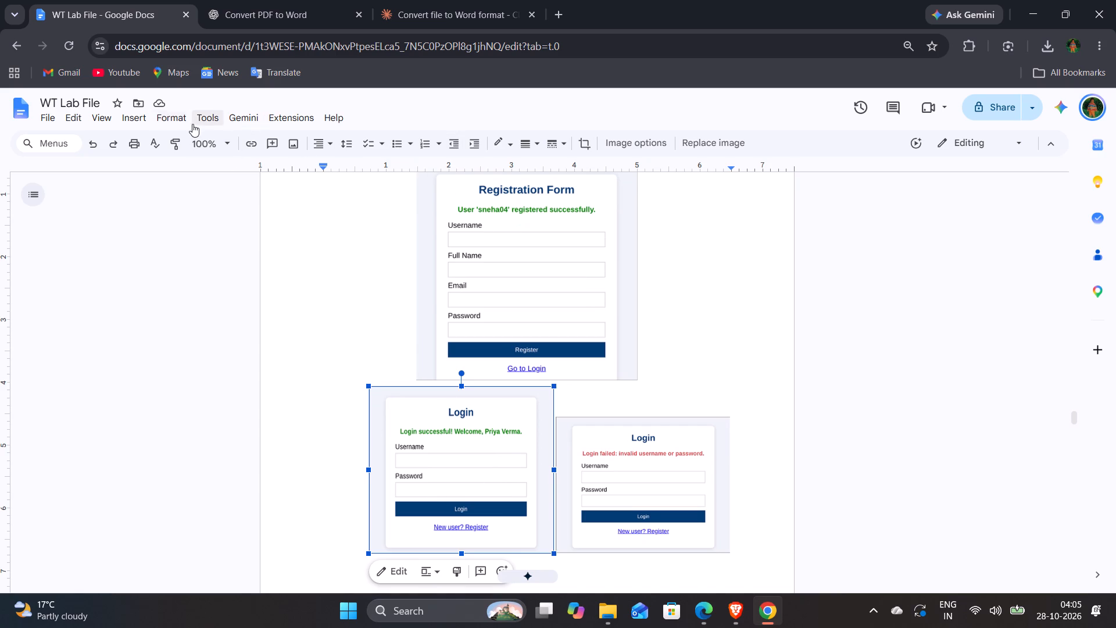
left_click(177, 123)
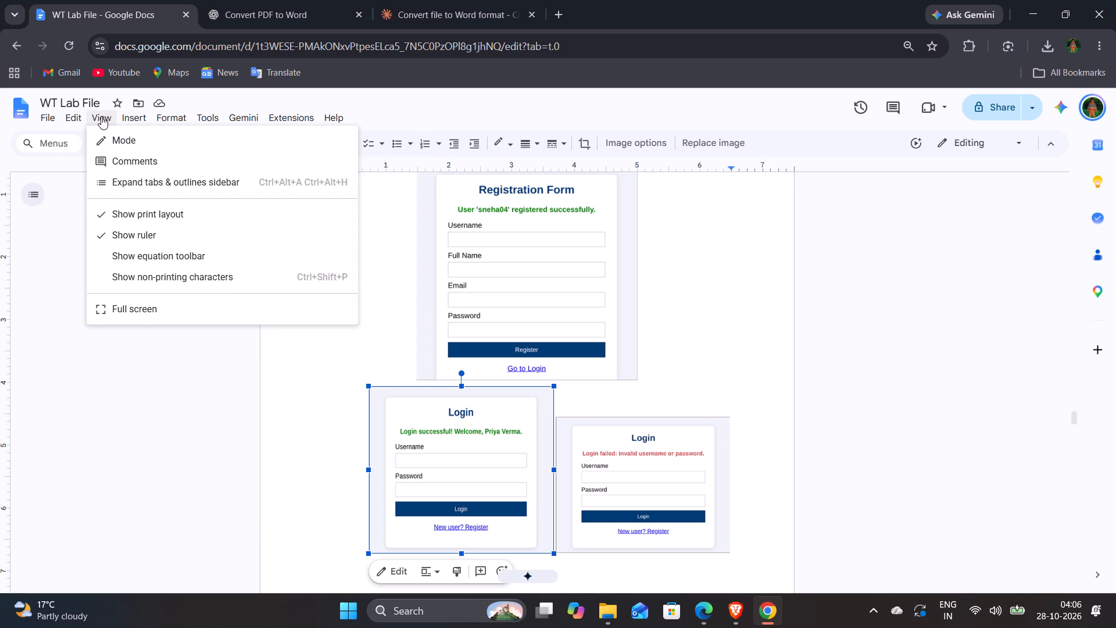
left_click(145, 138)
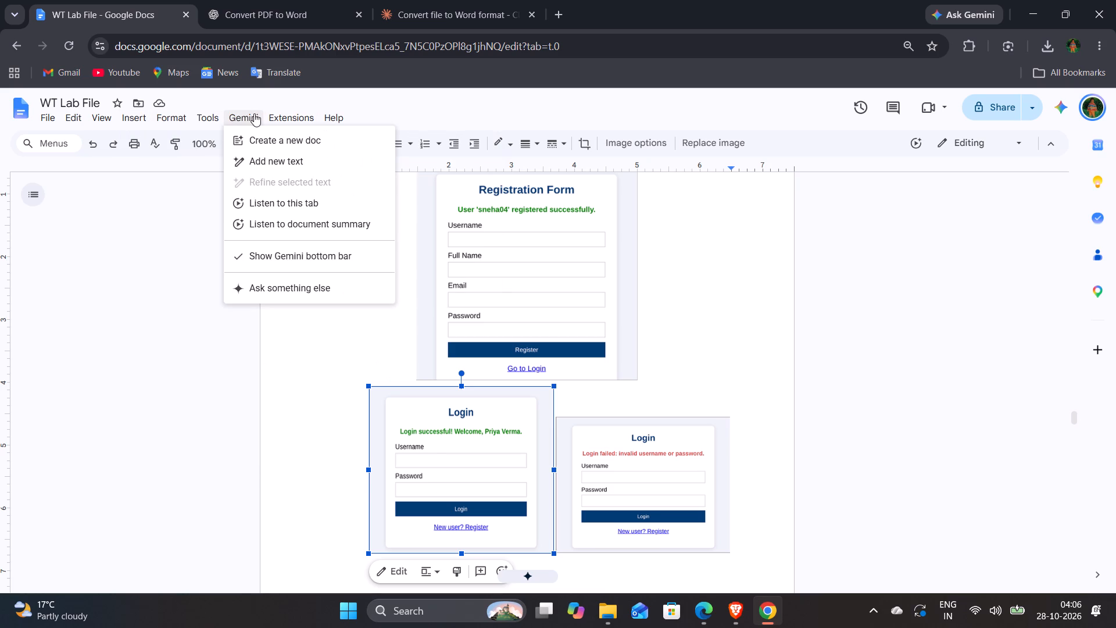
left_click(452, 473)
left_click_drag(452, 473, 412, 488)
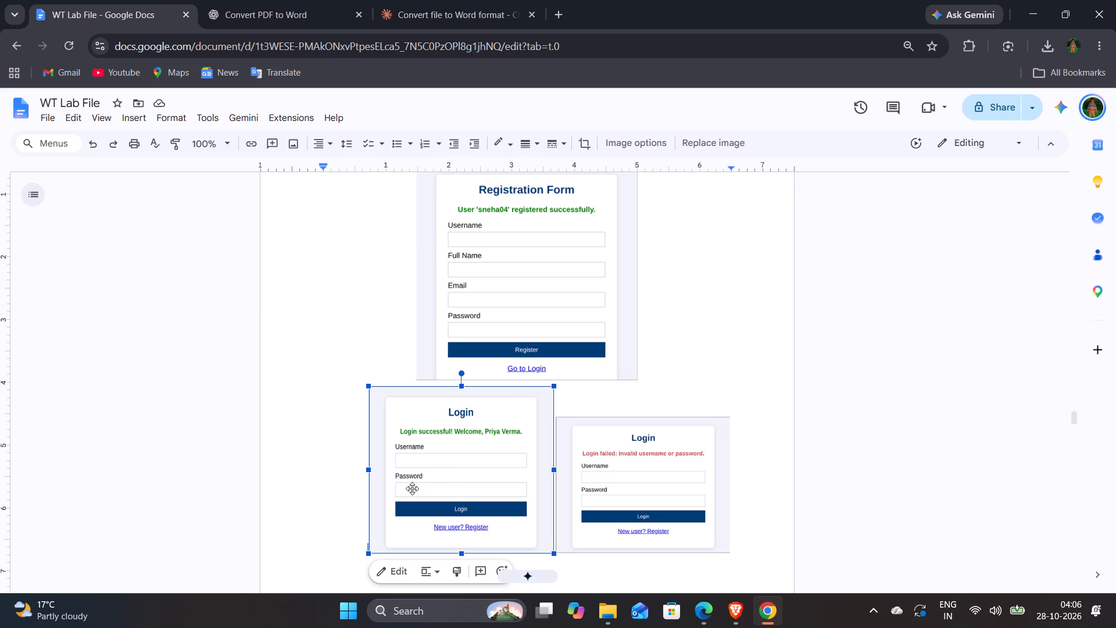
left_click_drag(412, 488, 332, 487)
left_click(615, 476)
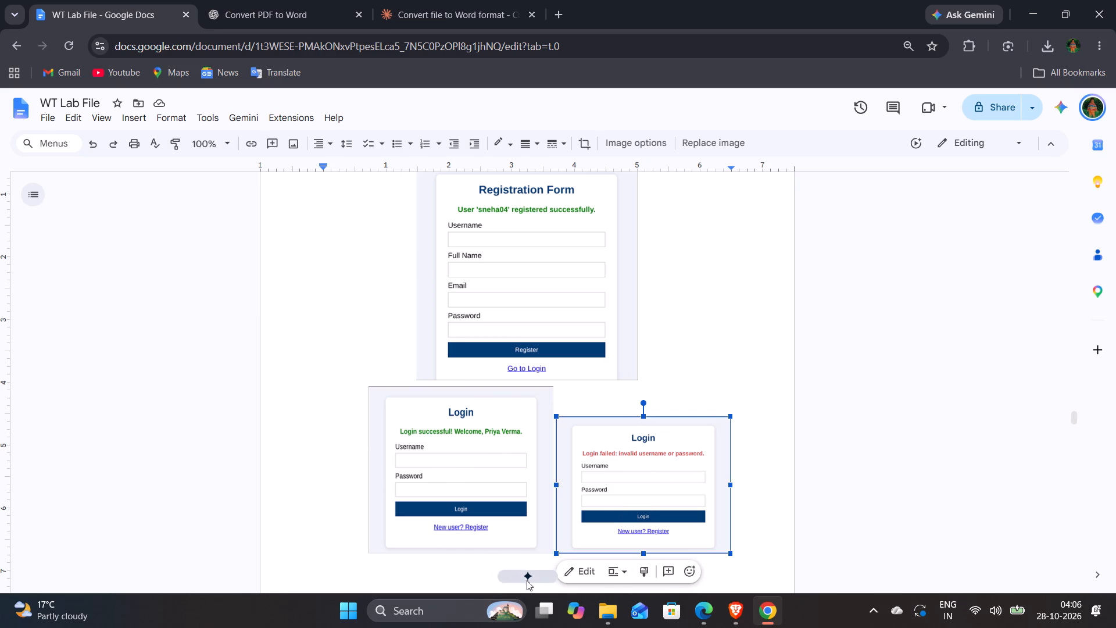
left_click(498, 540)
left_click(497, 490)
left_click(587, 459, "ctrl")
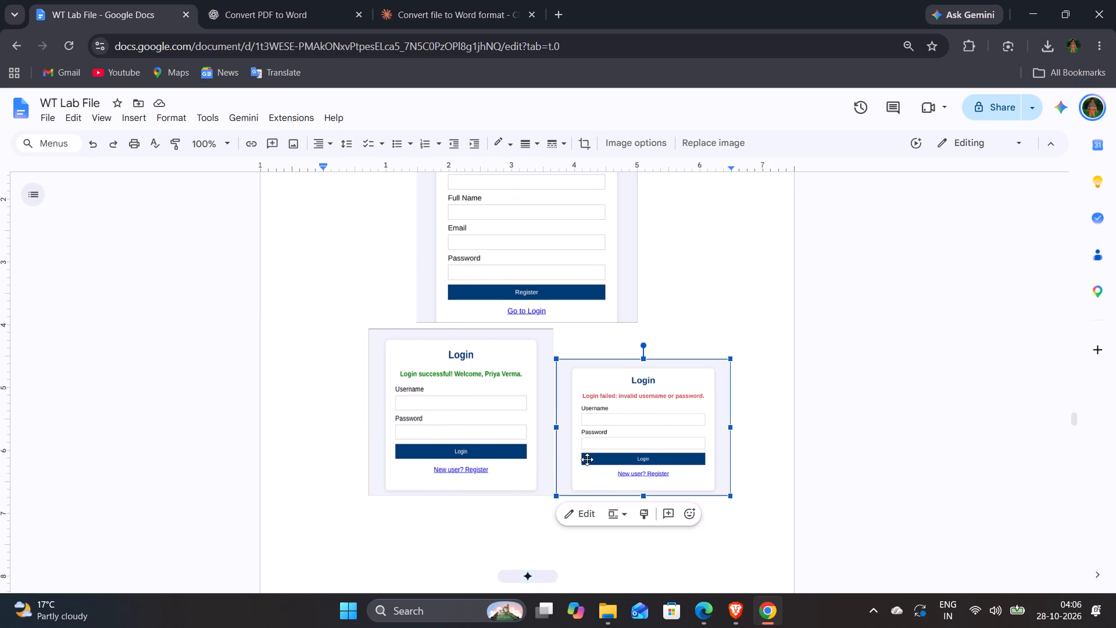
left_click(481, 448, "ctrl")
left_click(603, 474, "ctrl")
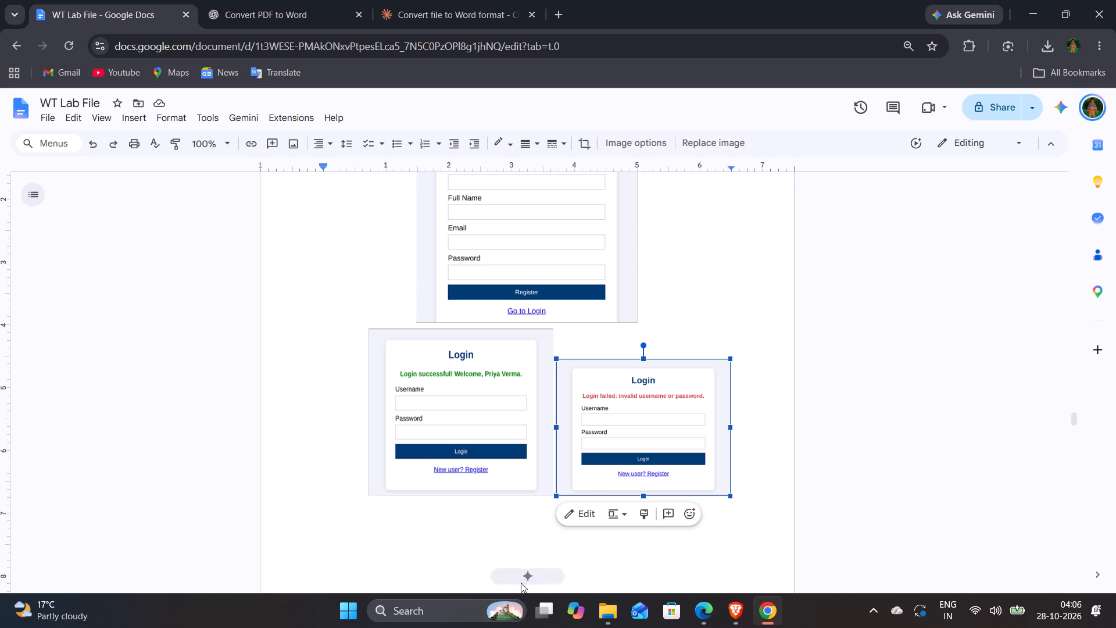
left_click(527, 572)
left_click_drag(463, 534, 460, 545)
left_click(453, 549)
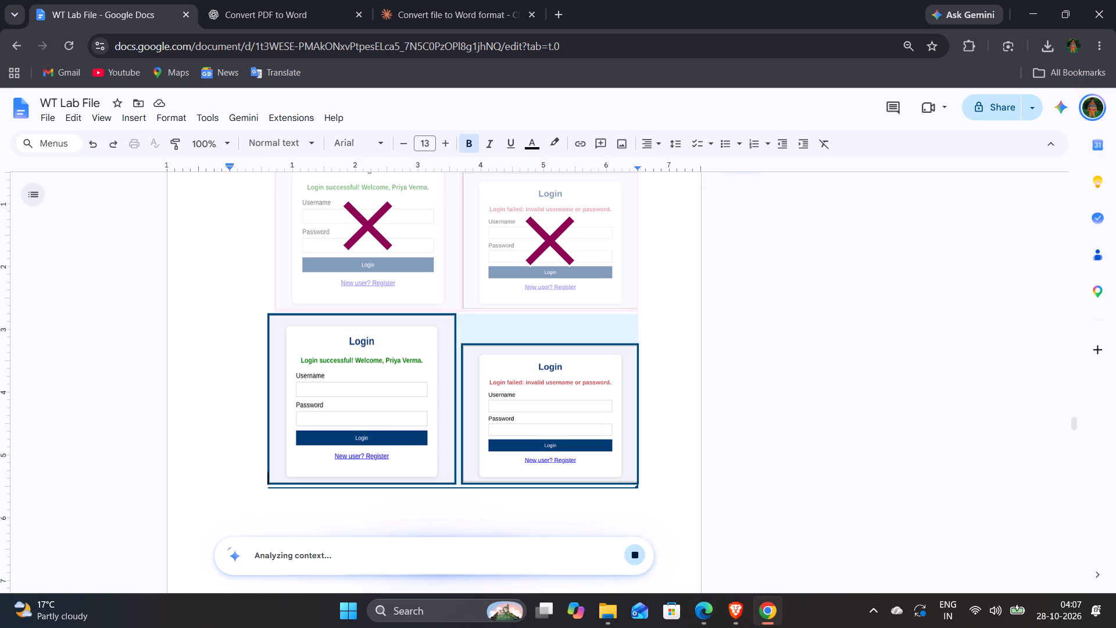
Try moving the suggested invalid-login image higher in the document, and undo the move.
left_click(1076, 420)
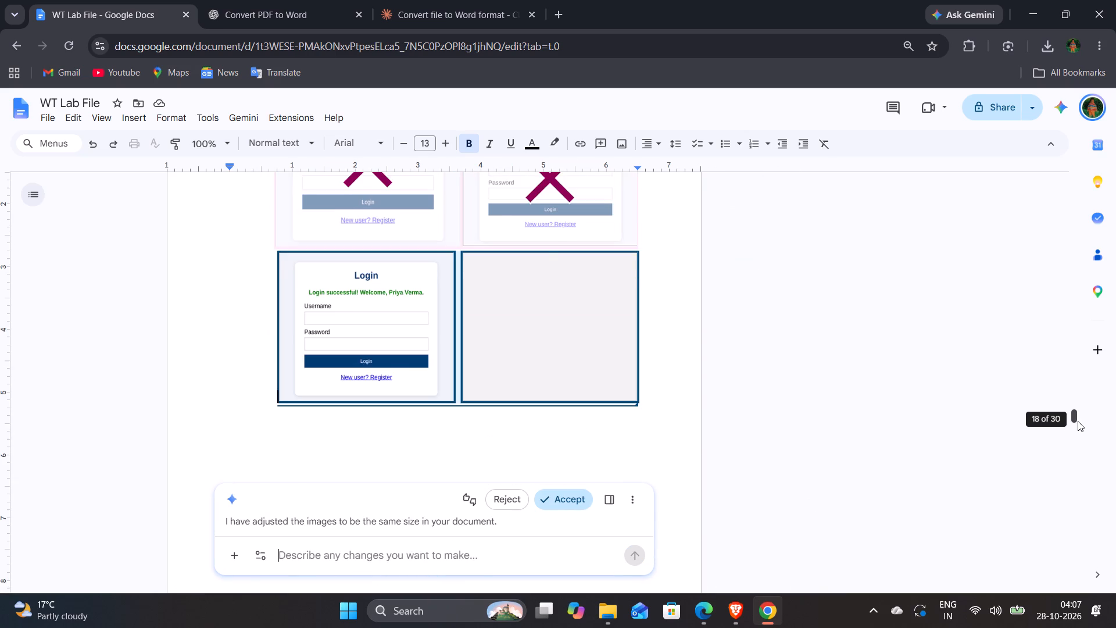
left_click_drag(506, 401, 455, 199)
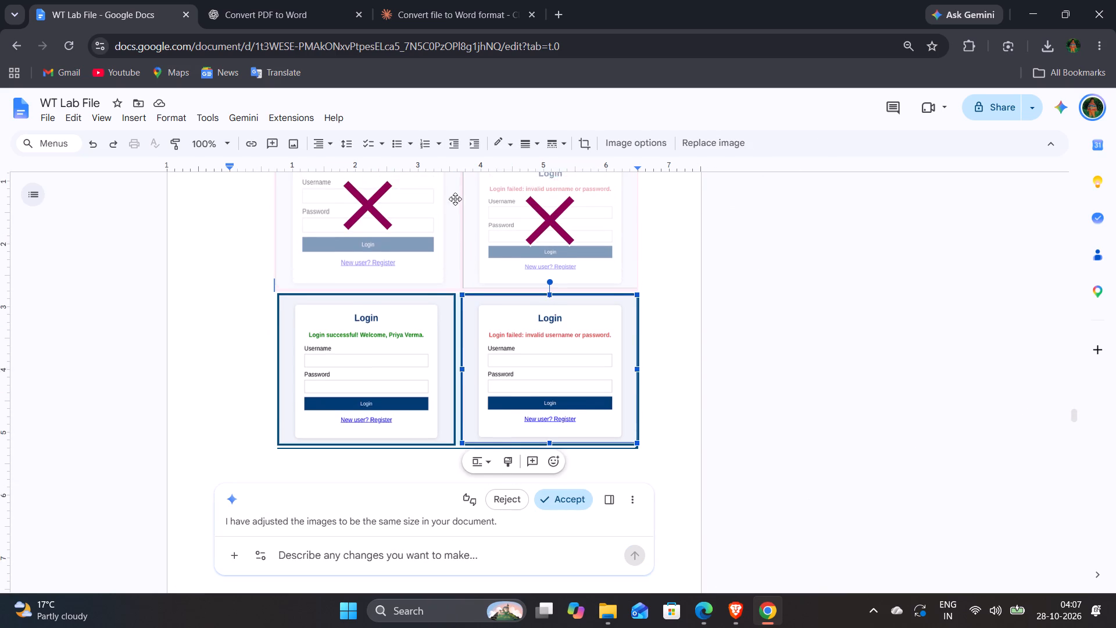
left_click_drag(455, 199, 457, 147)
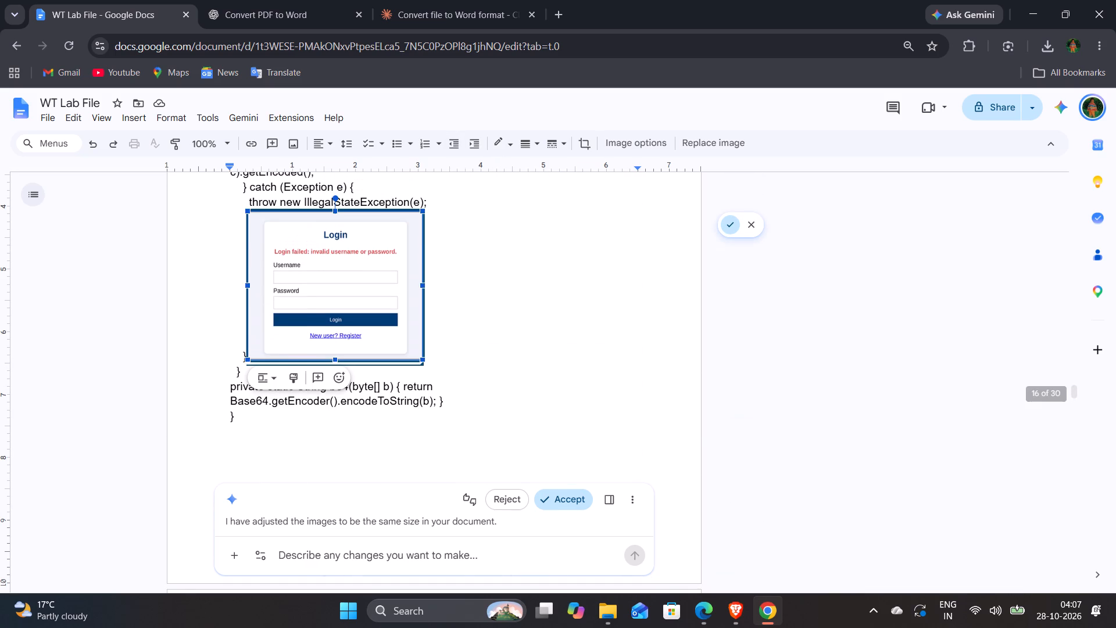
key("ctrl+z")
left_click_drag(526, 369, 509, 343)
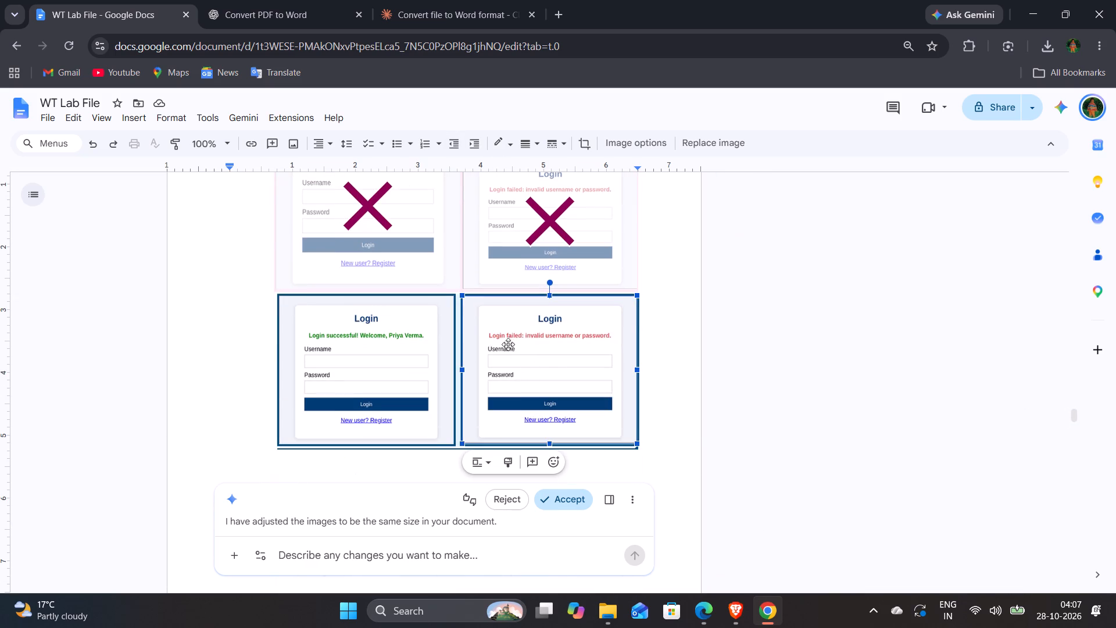
Ask Gemini to refine its suggested login images with the request "in previous page".
left_click(320, 563)
type("in")
key("space")
type("up")
key("space")
key("BackSpace")
key("BackSpace")
key("BackSpace")
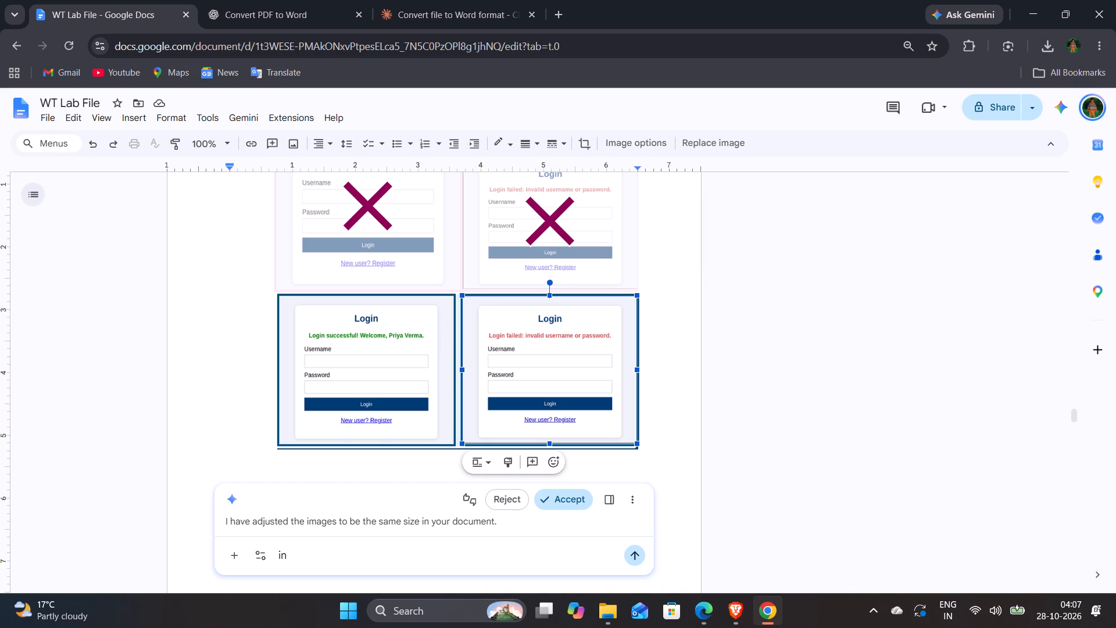
type("previous page")
key("Return")
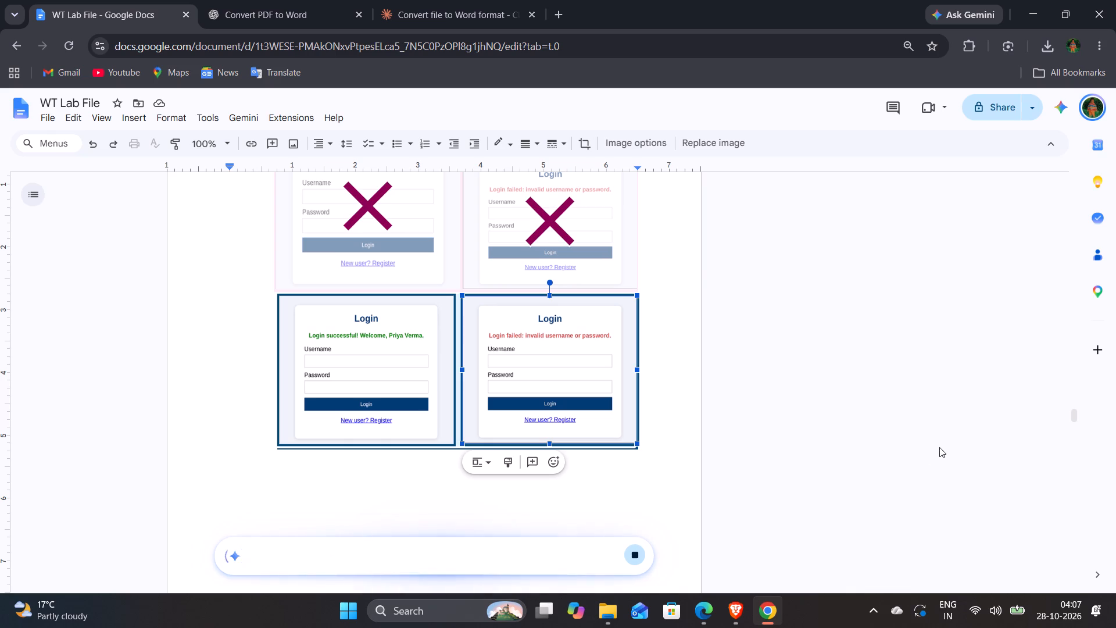
Check the suggested login image placement around the registration output and accept all of Gemini's changes.
left_click_drag(1071, 418, 1071, 412)
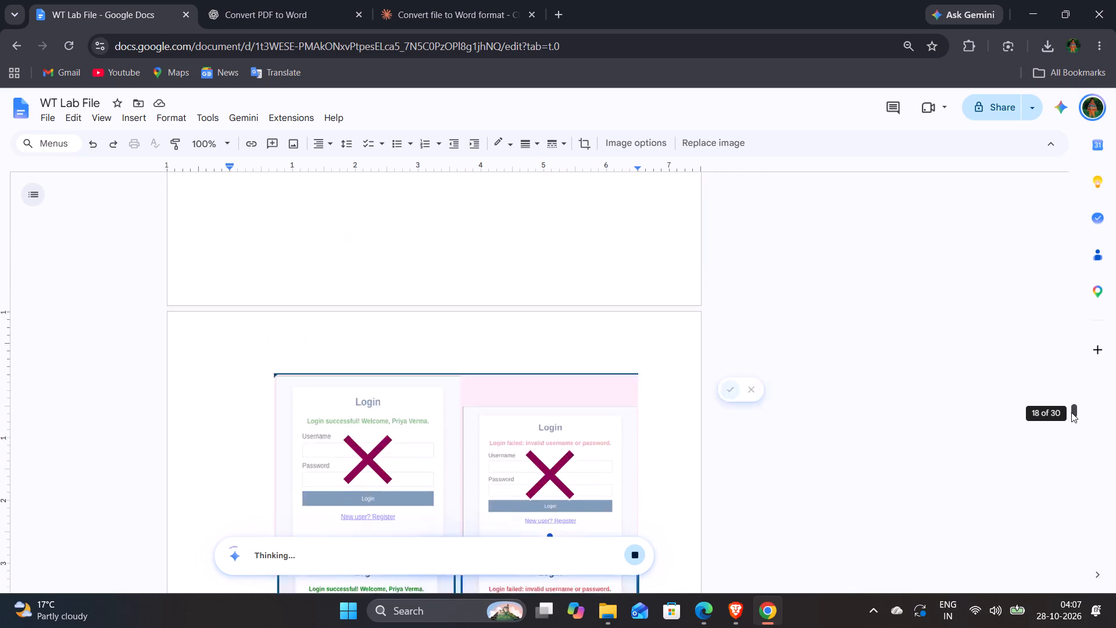
left_click_drag(1071, 412, 1071, 418)
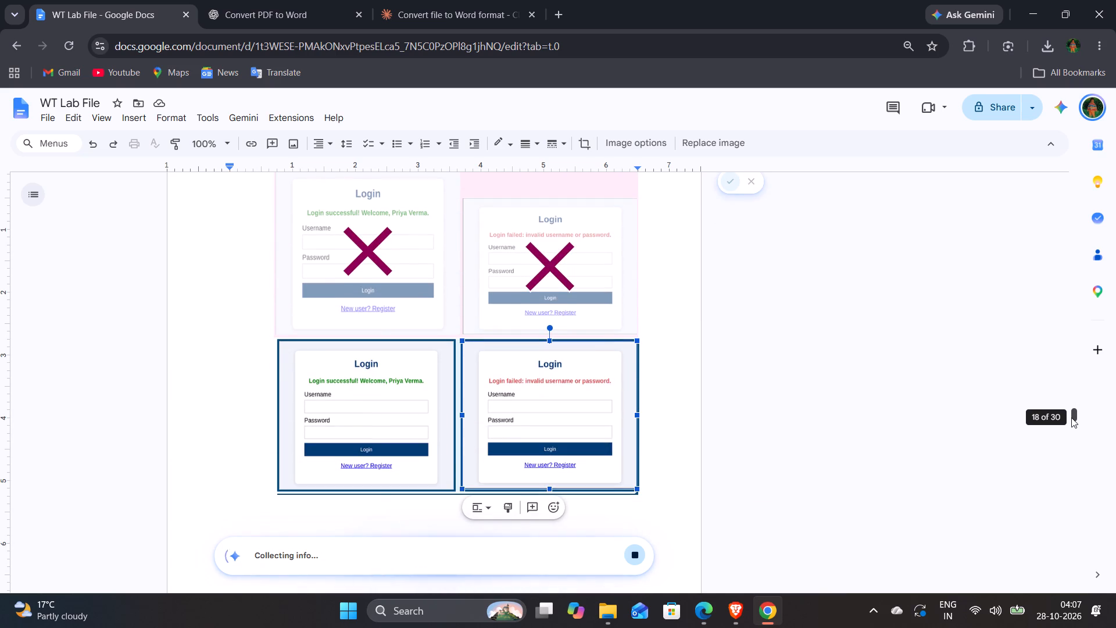
left_click_drag(1071, 418, 1071, 413)
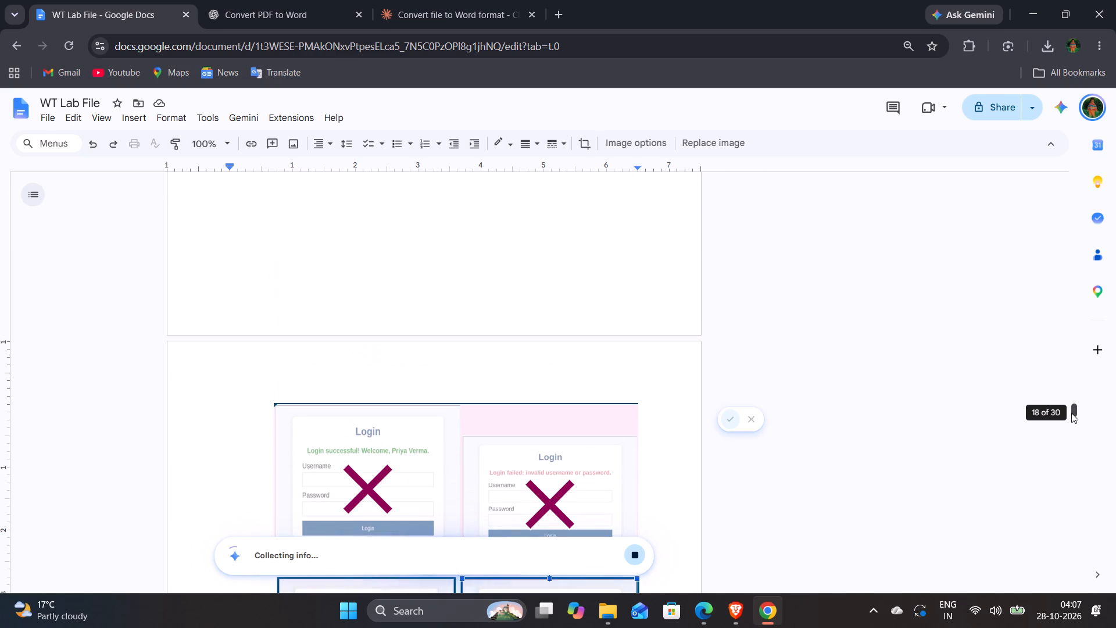
left_click_drag(1071, 413, 1072, 420)
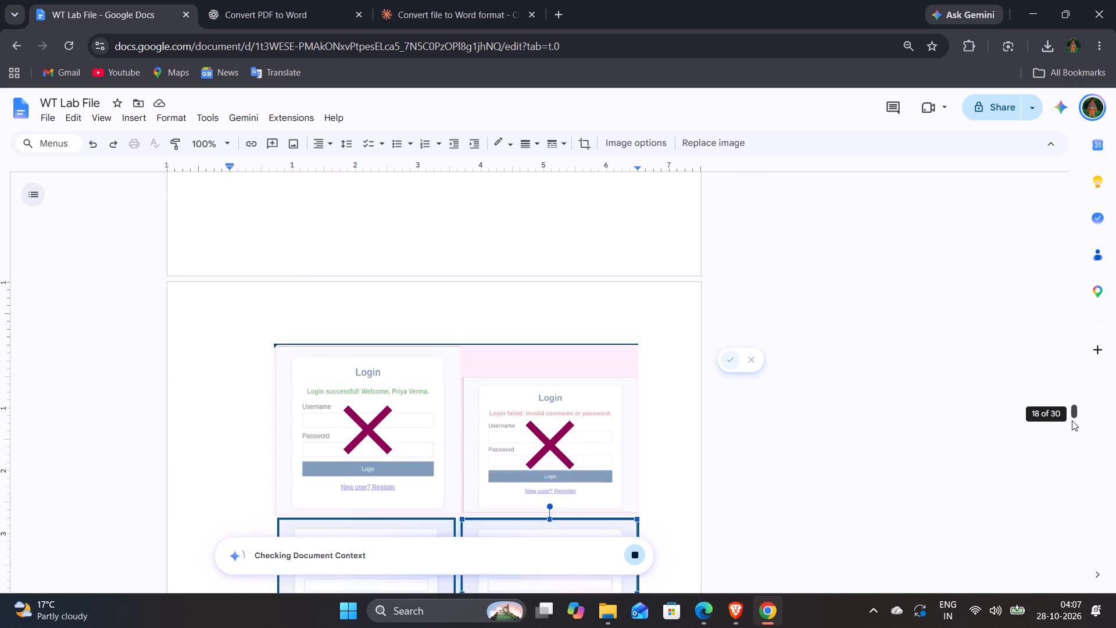
left_click_drag(1072, 420, 1073, 412)
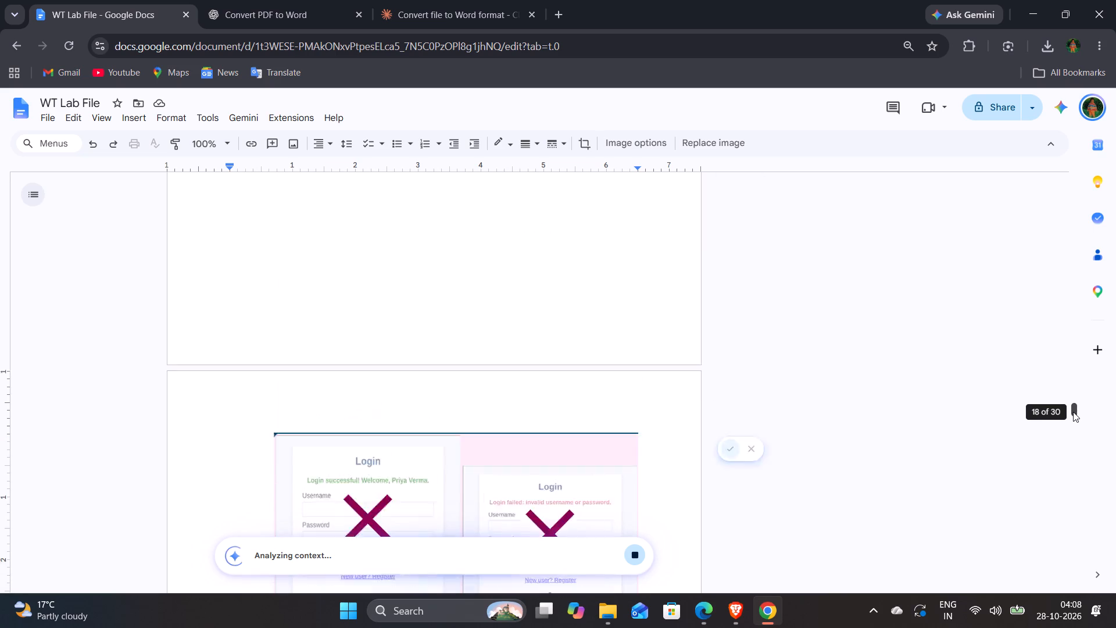
left_click_drag(1073, 412, 1073, 413)
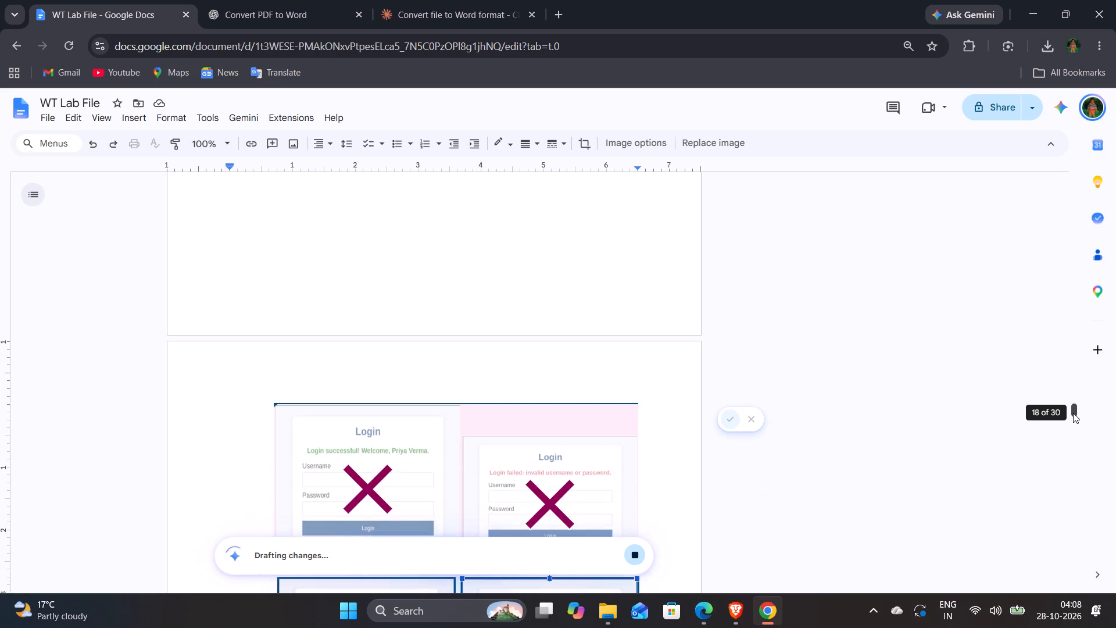
left_click_drag(1073, 413, 1075, 419)
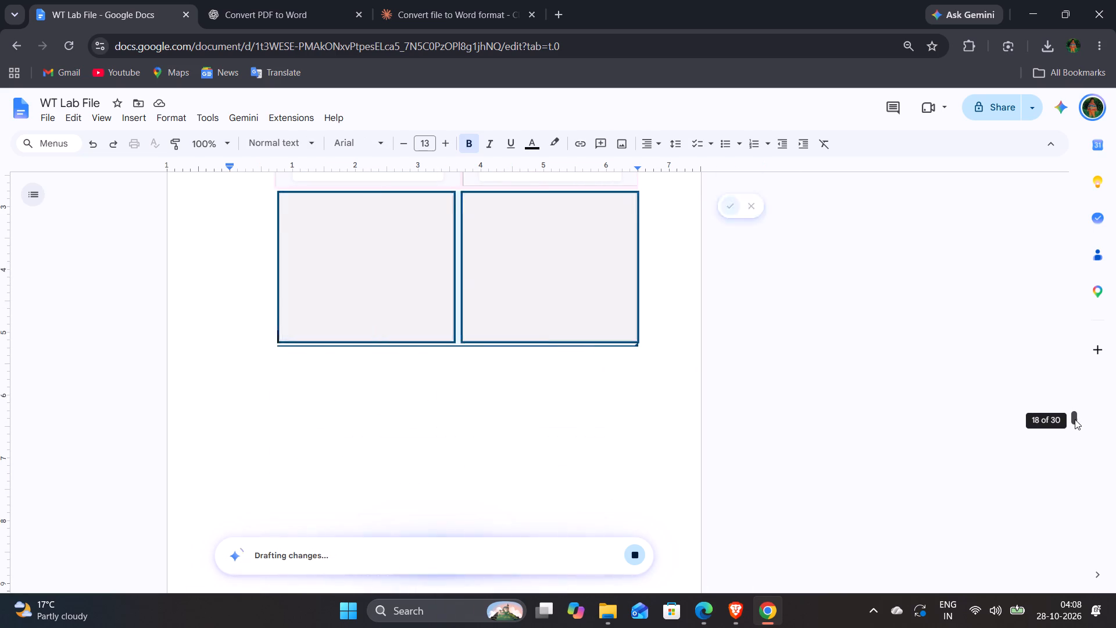
left_click_drag(1075, 419, 1074, 421)
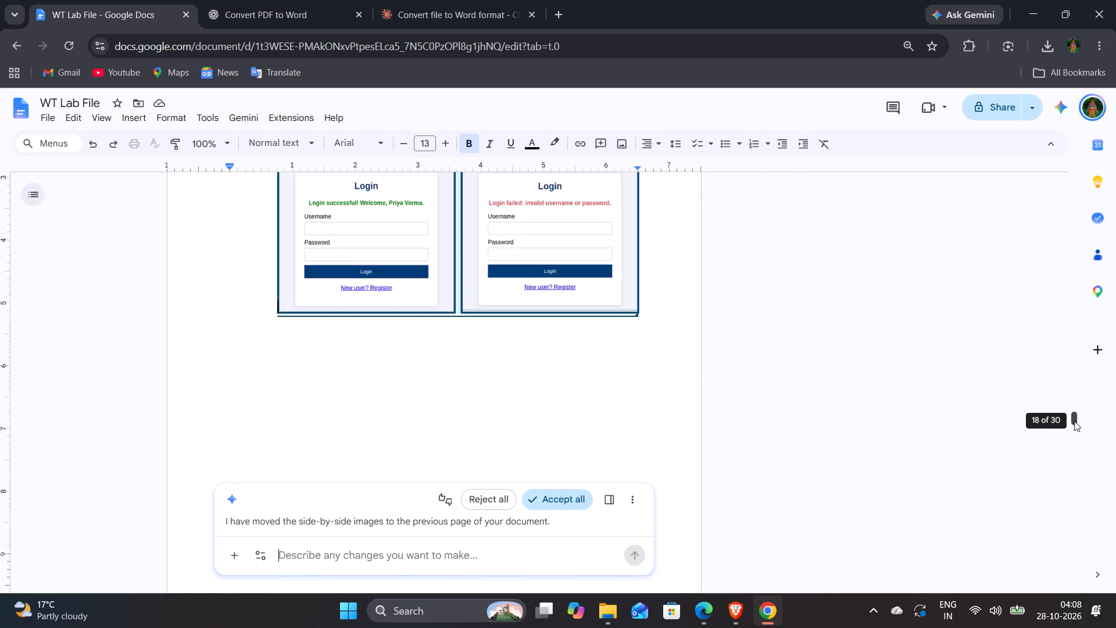
left_click_drag(1074, 421, 1072, 424)
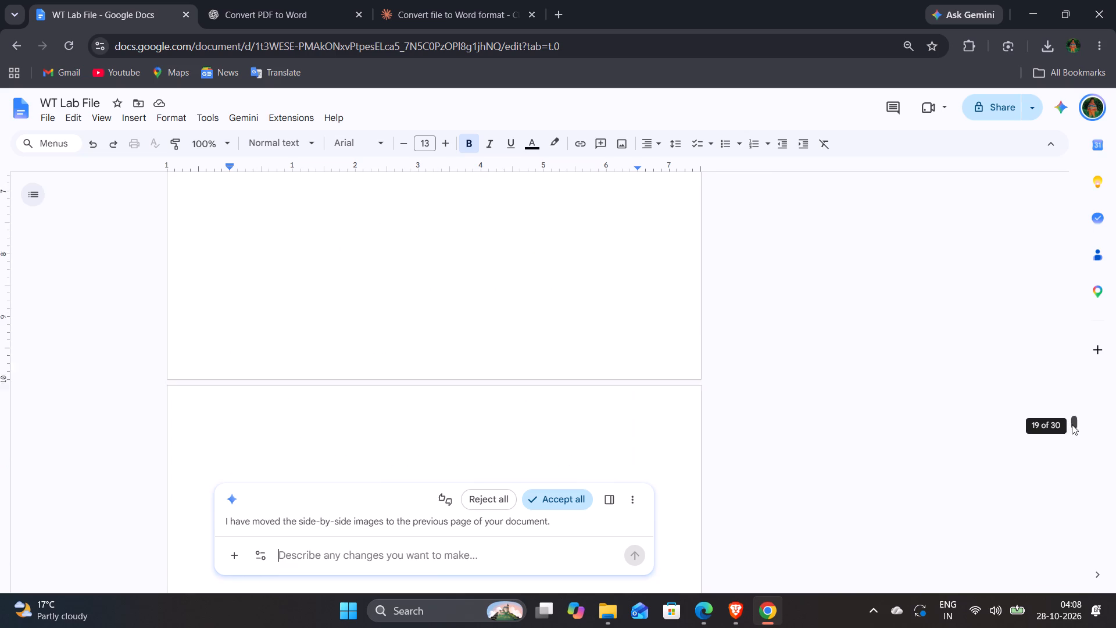
left_click_drag(1072, 424, 1101, 403)
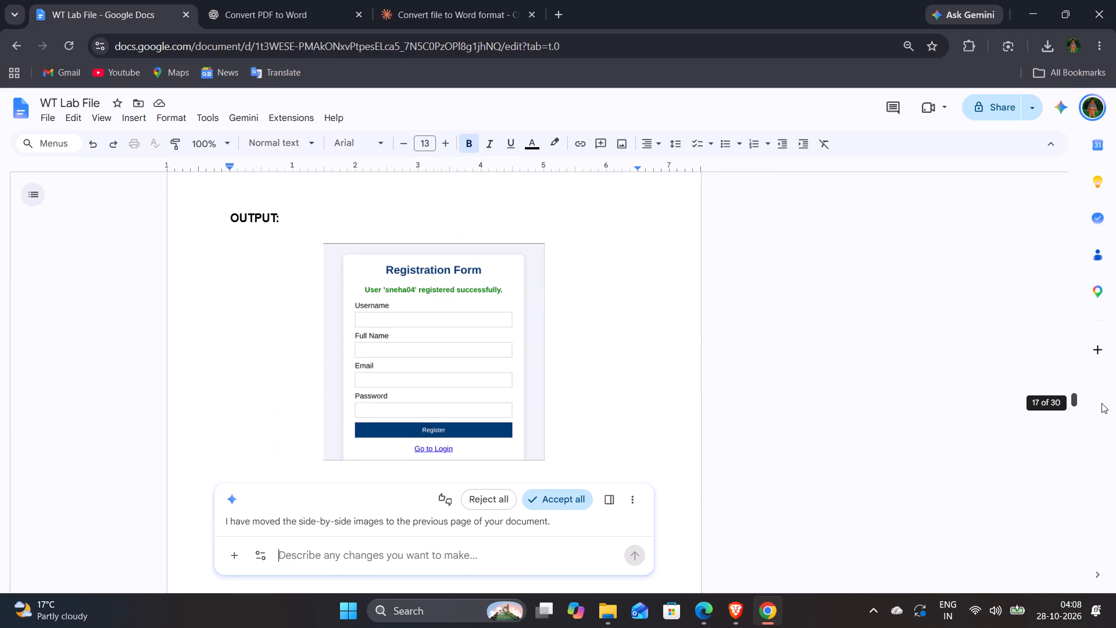
left_click_drag(1101, 403, 1100, 411)
left_click(573, 501)
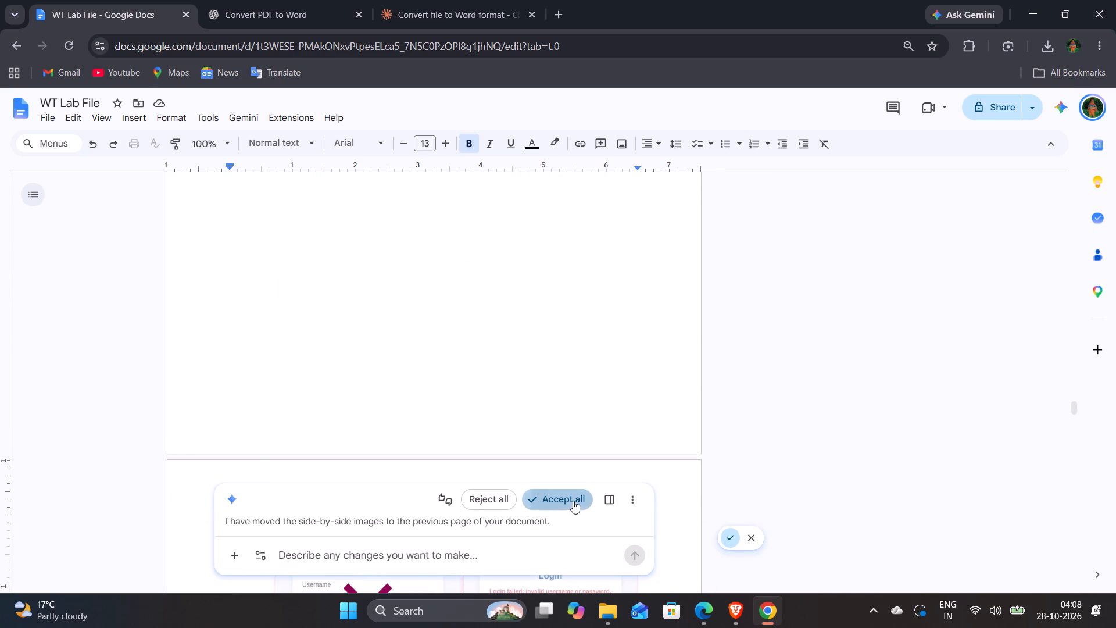
Enlarge the valid-login image slightly, and enlarge the invalid-login image beside it to match.
left_click(1078, 423)
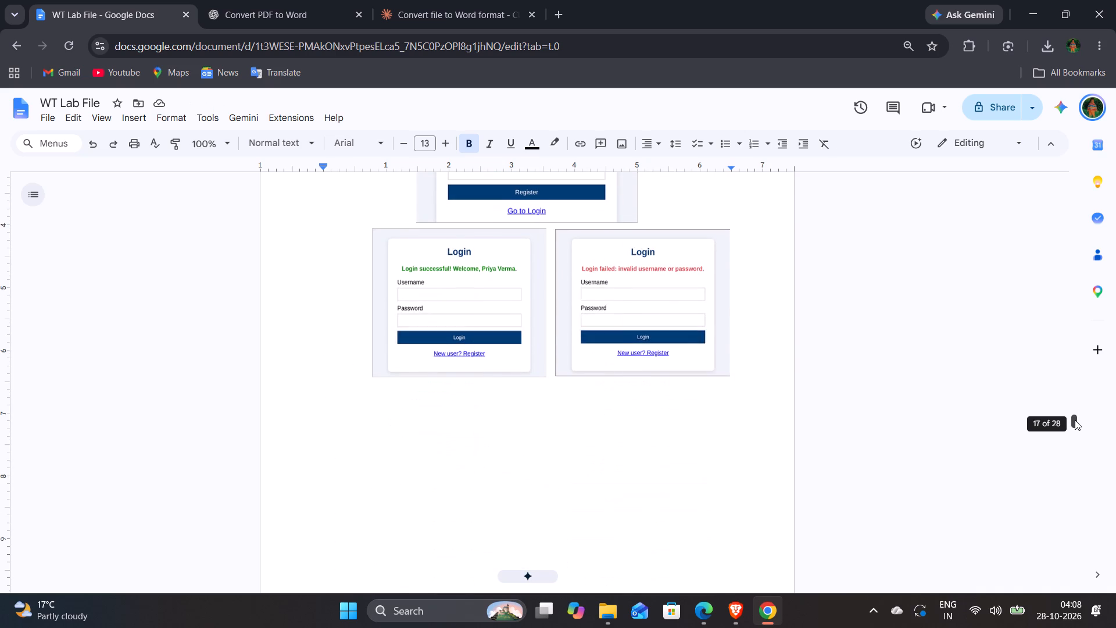
left_click(547, 330)
left_click_drag(472, 337, 462, 352)
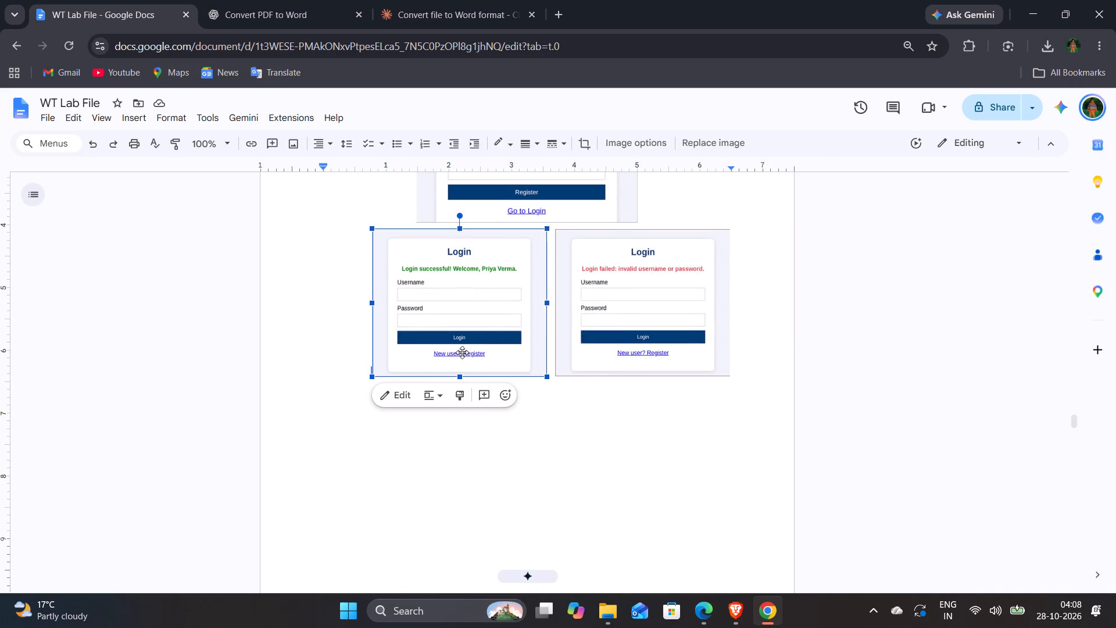
left_click_drag(462, 352, 461, 355)
left_click_drag(372, 378, 355, 394)
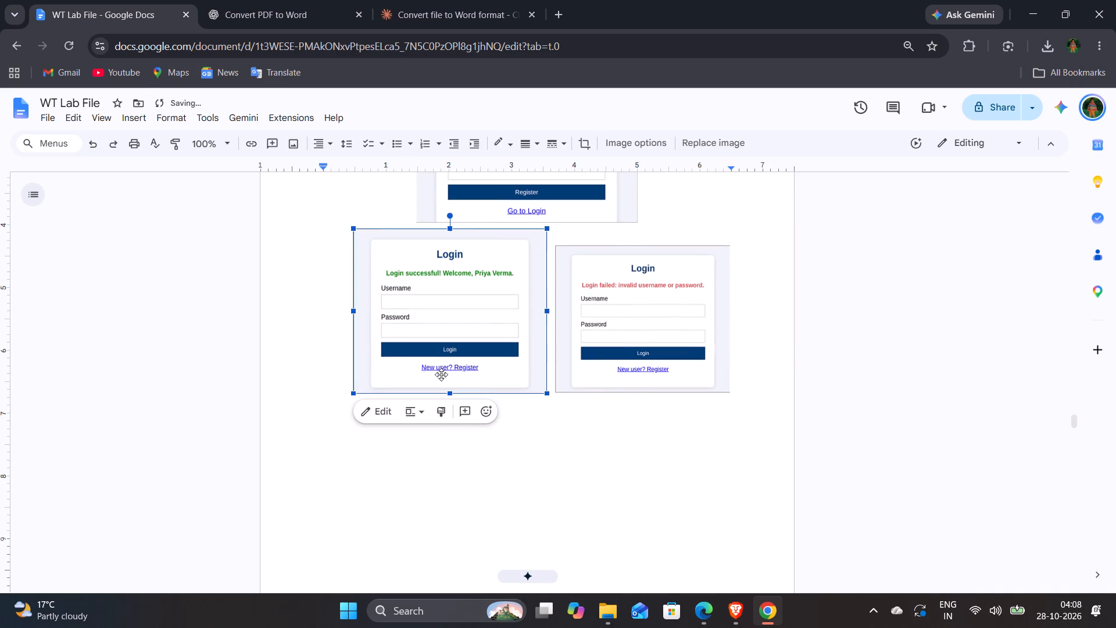
left_click(600, 359)
left_click_drag(731, 245, 736, 235)
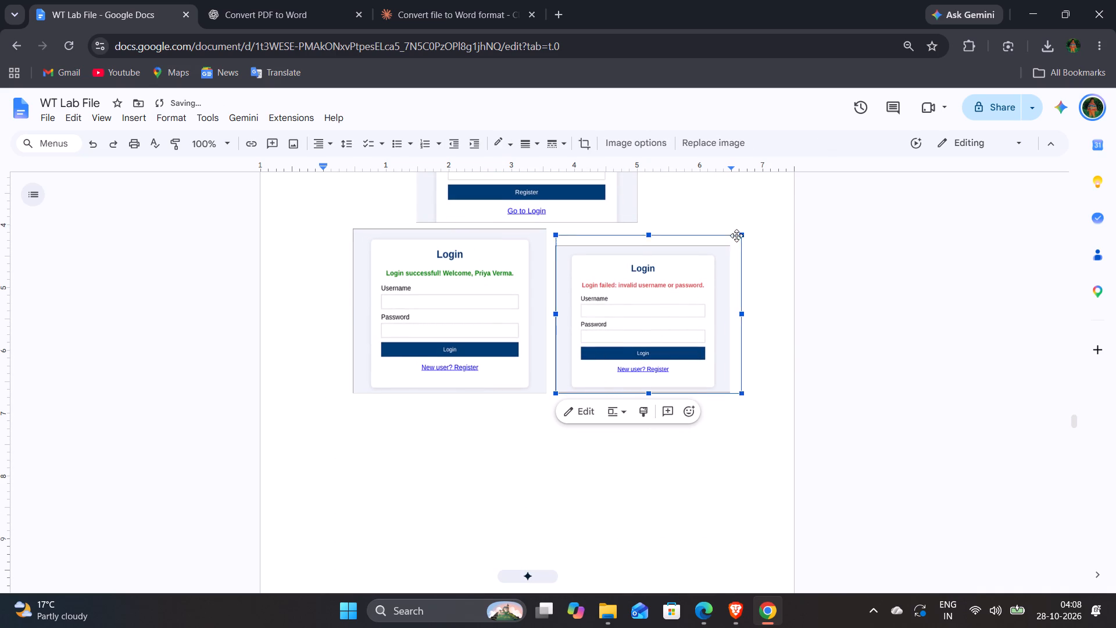
left_click_drag(736, 235, 741, 230)
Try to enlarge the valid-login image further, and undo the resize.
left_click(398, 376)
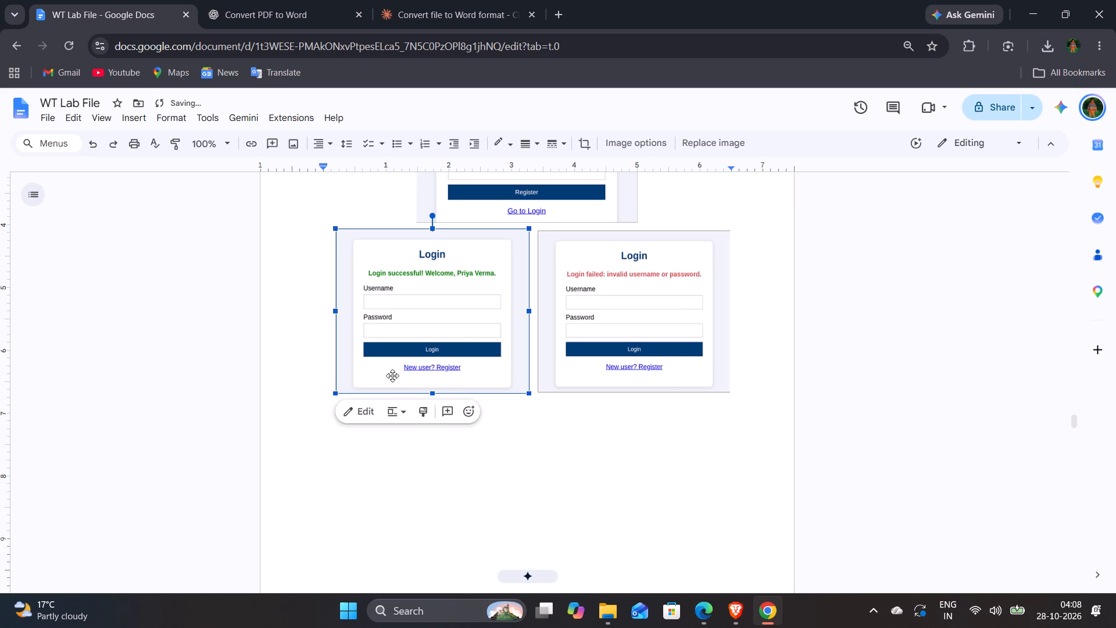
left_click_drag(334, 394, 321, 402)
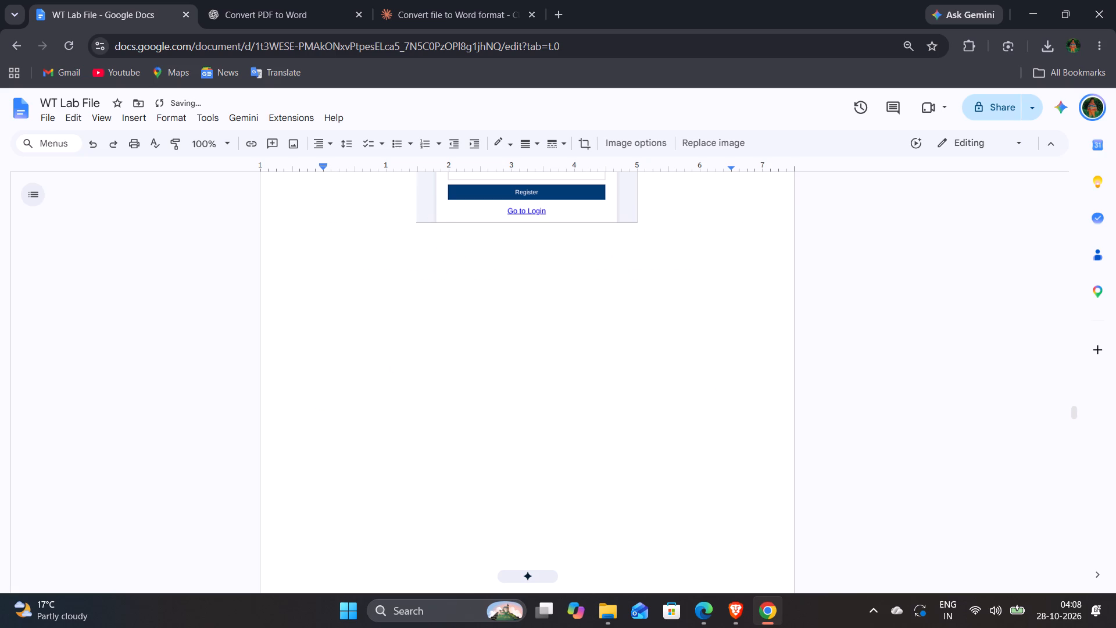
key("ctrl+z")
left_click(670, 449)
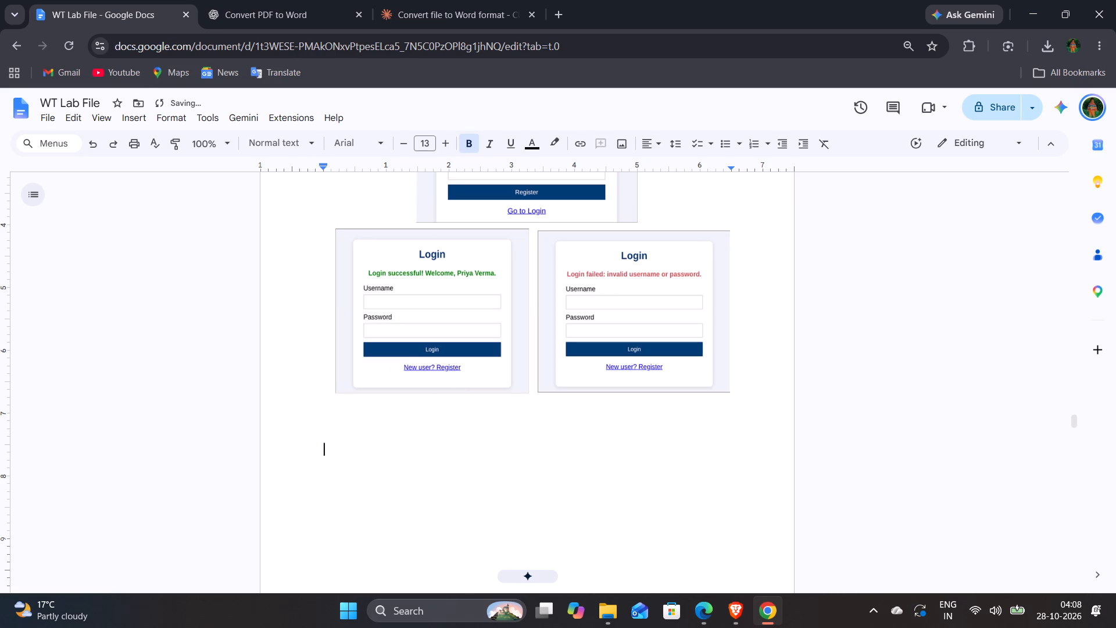
Delete the blank lines above the "Experiment No. :12" heading, keeping the heading at the start of its own page.
left_click_drag(1074, 419, 1074, 420)
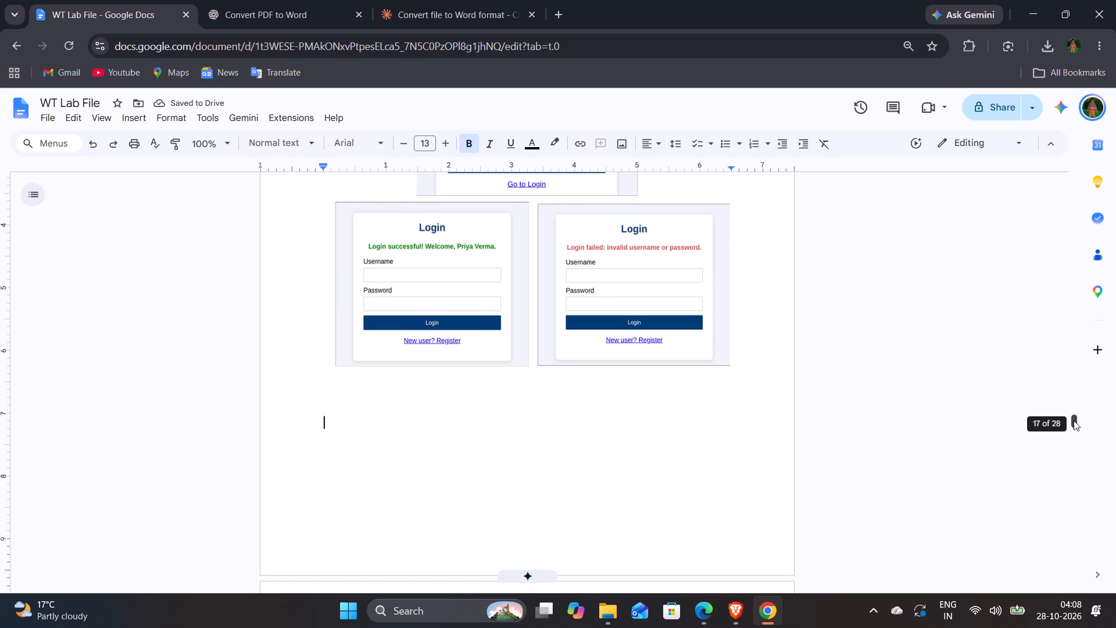
left_click_drag(1074, 420, 1073, 434)
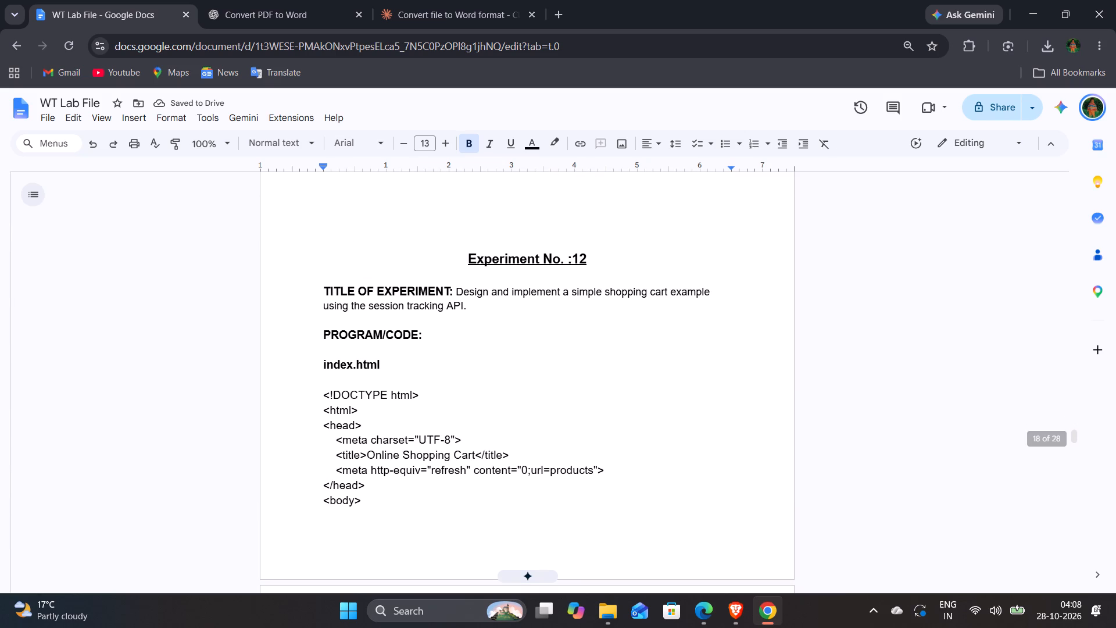
left_click(460, 256)
key("BackSpace")
key("BackSpace")
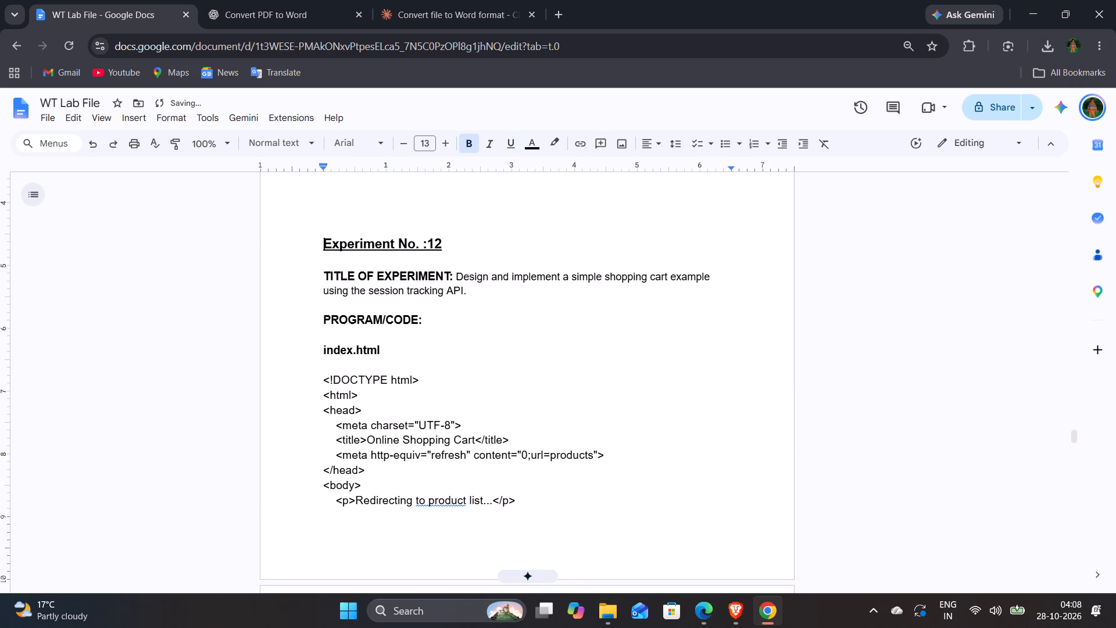
key("BackSpace")
key("BackSpace")
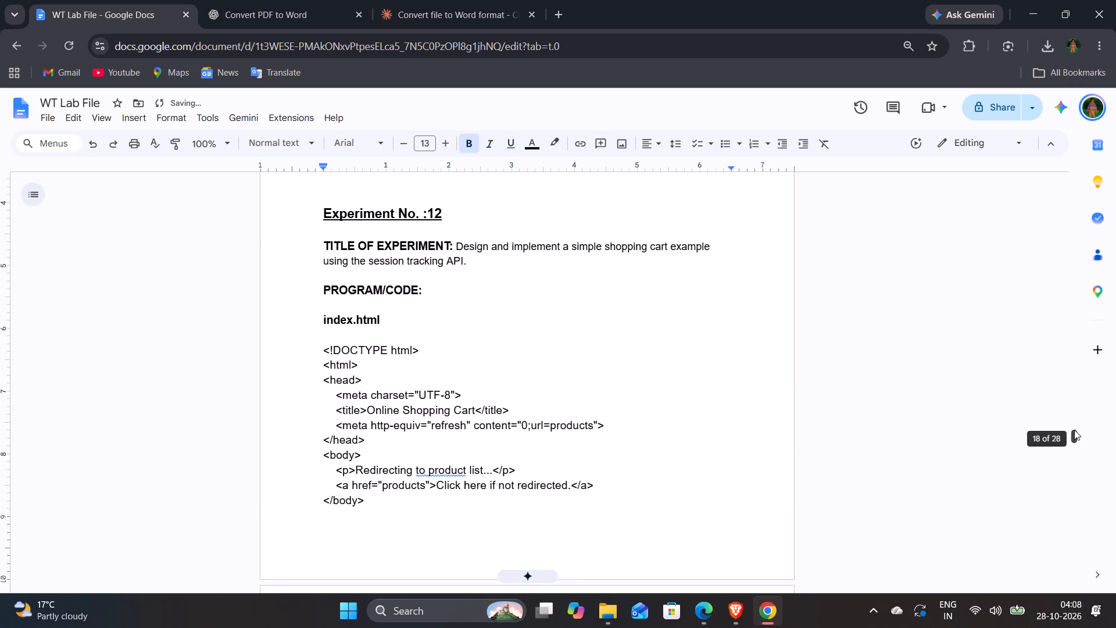
left_click_drag(1074, 430, 1074, 422)
key("BackSpace")
key("BackSpace")
key("BackSpace")
key("BackSpace")
key("BackSpace")
key("BackSpace")
key("BackSpace")
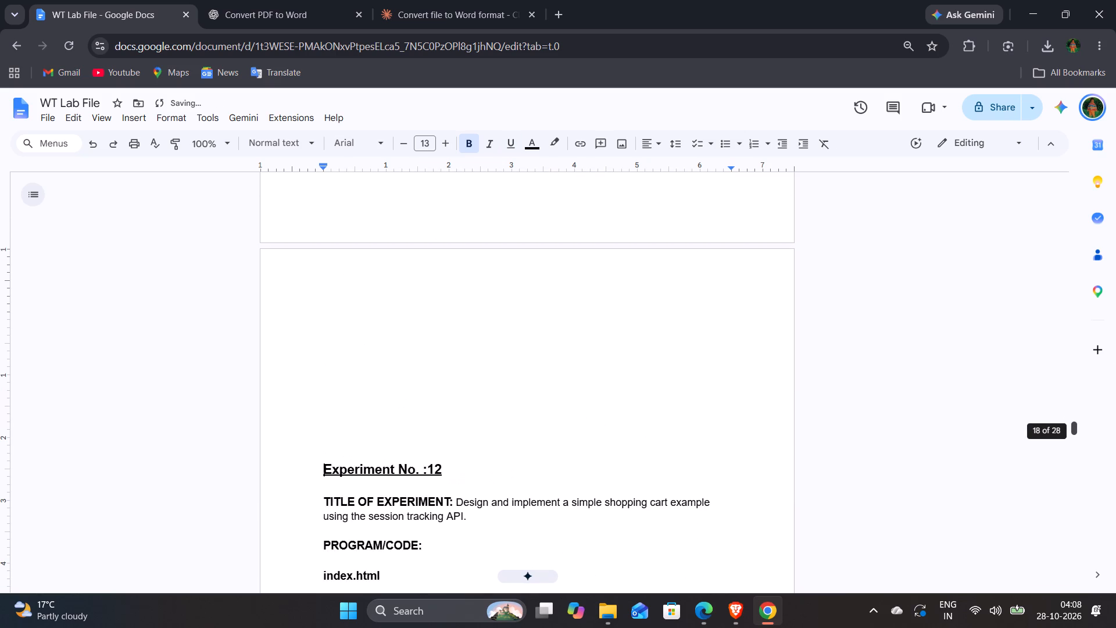
key("BackSpace")
key("BackSpace")
key("BackSpace")
key("BackSpace")
key("BackSpace")
key("BackSpace")
key("BackSpace")
key("BackSpace")
key("BackSpace")
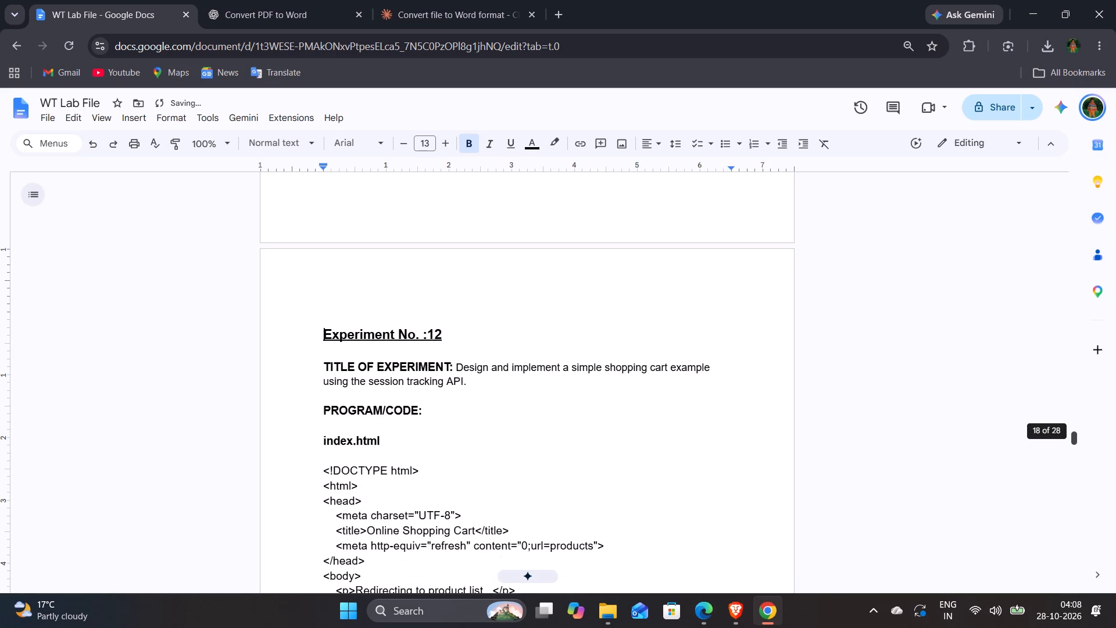
key("BackSpace")
key("BackSpace")
key("Return")
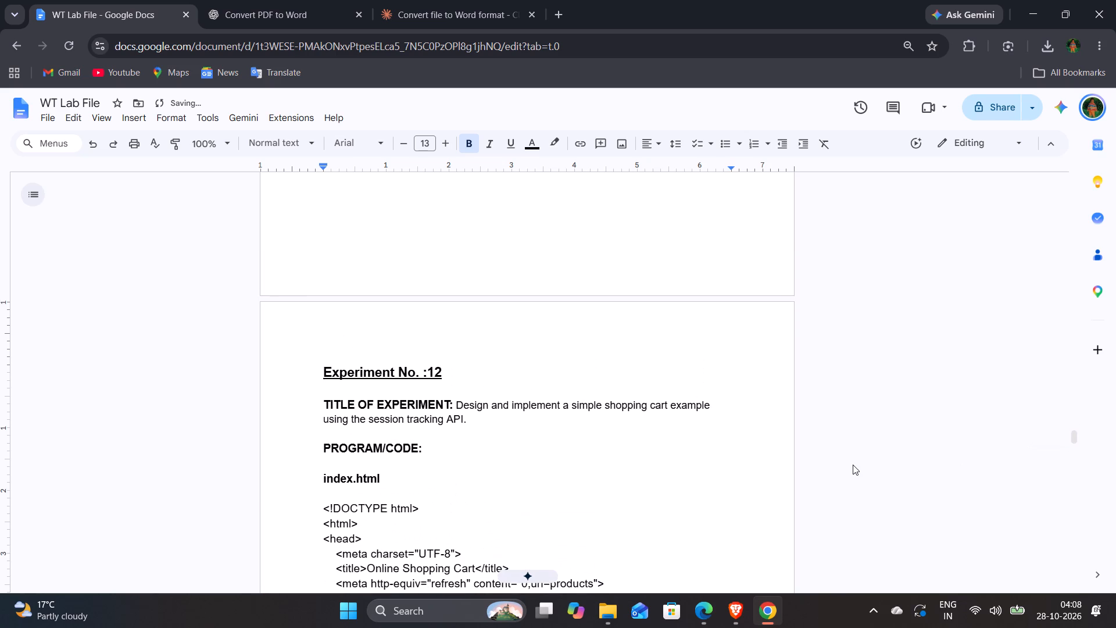
Indent the "Experiment No. :12" heading two levels and centre-align it.
key("Tab")
key("Tab")
left_click_drag(515, 372, 369, 376)
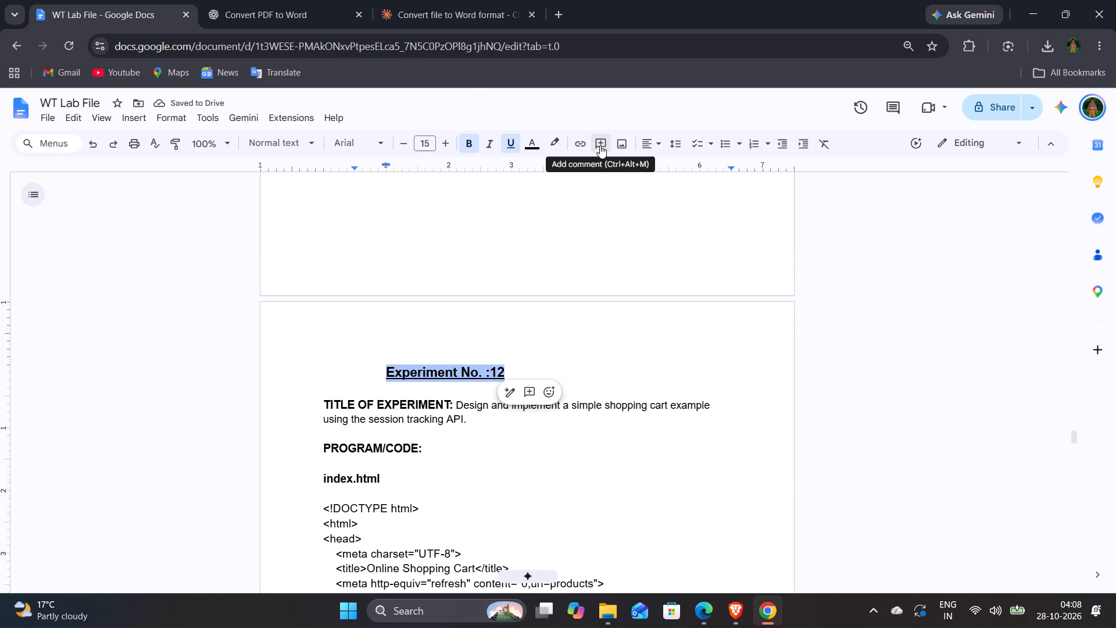
left_click(653, 145)
left_click(669, 171)
left_click(752, 330)
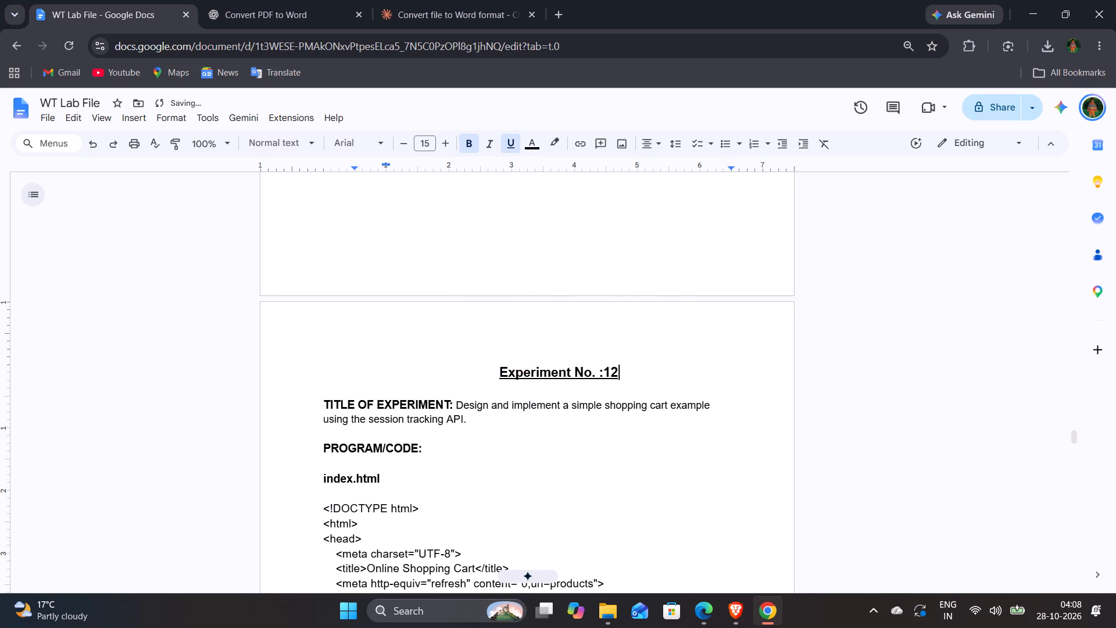
Remove the centre alignment from the "Experiment No. :12" heading and indent it three more levels towards the page's middle.
left_click(1074, 435)
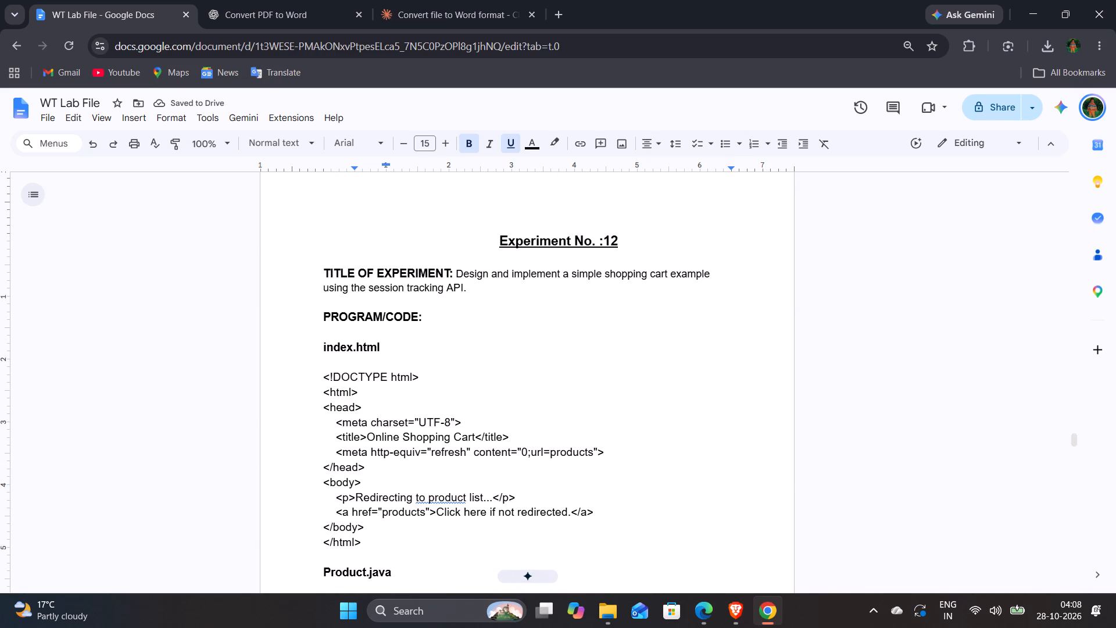
left_click(486, 234)
key("BackSpace")
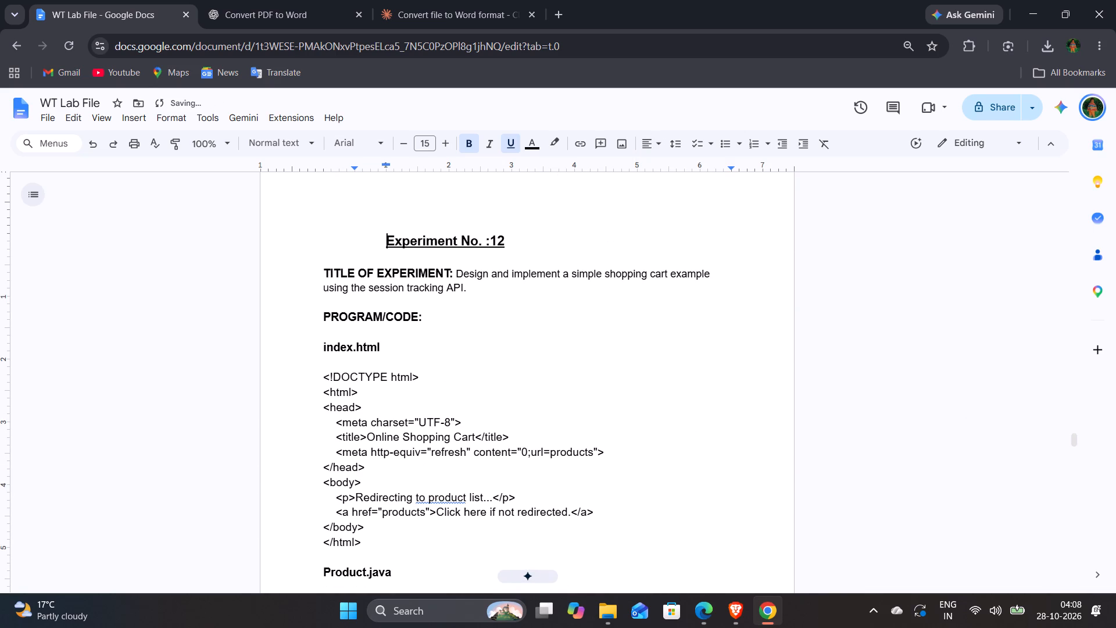
key("Tab")
key("Tab")
key("Tab")
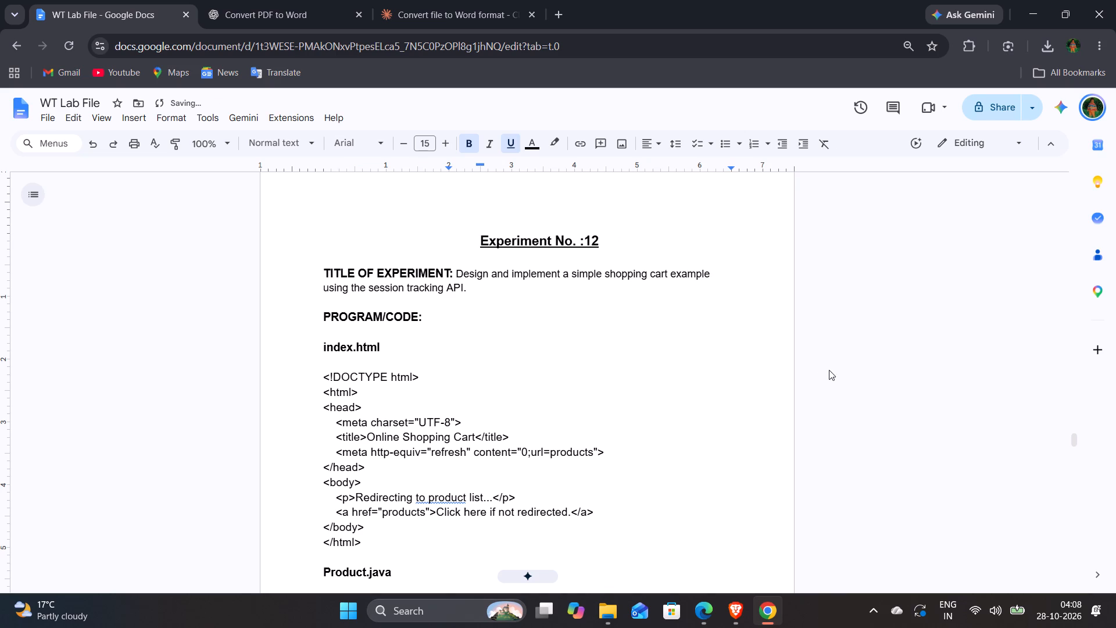
left_click(829, 370)
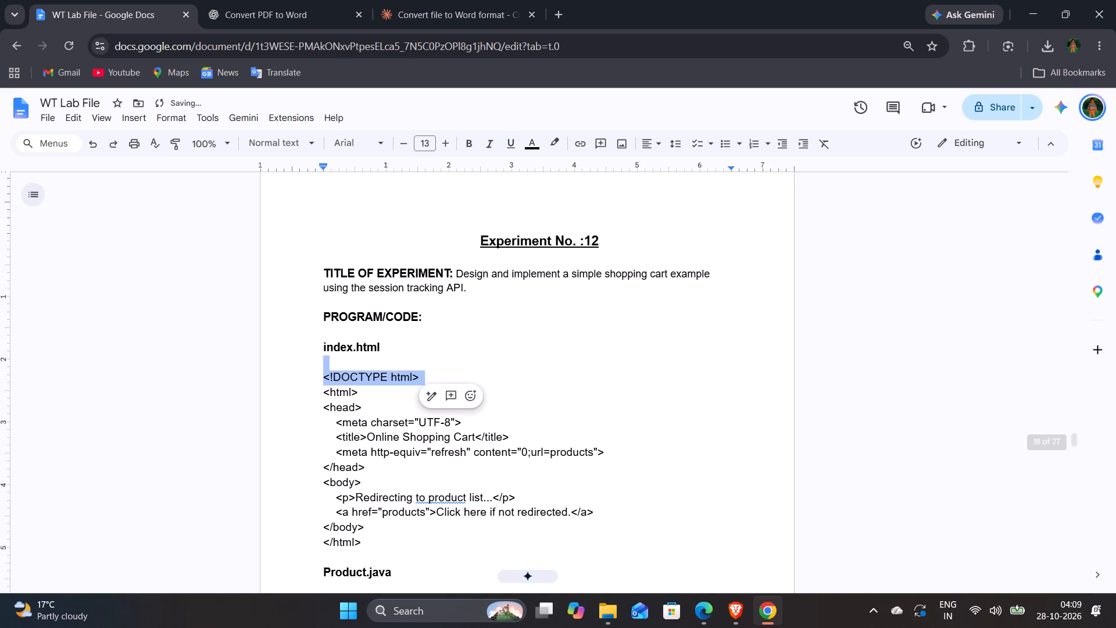
Select the "Experiment No. :12" heading text and open its alignment options.
left_click(595, 222)
left_click_drag(625, 246, 482, 245)
left_click(654, 137)
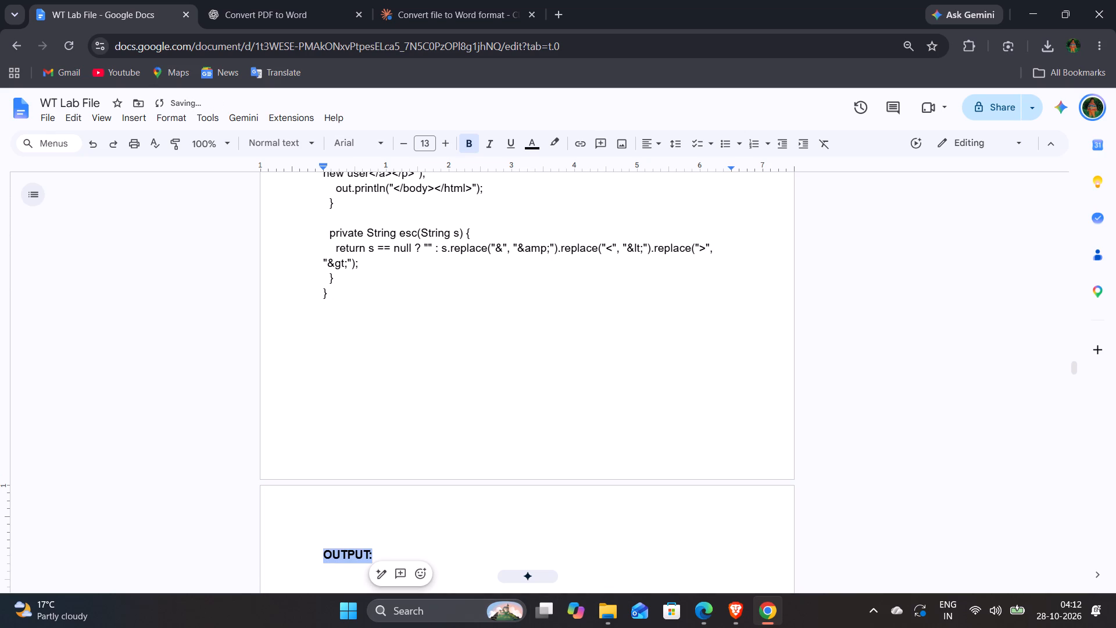
left_click(415, 546)
key("Return")
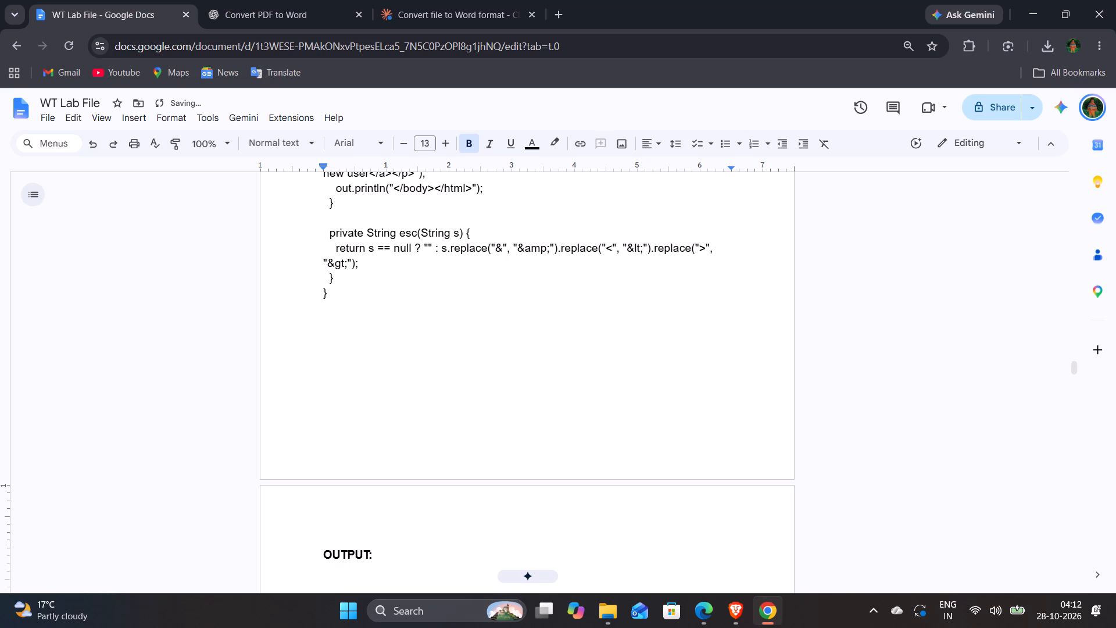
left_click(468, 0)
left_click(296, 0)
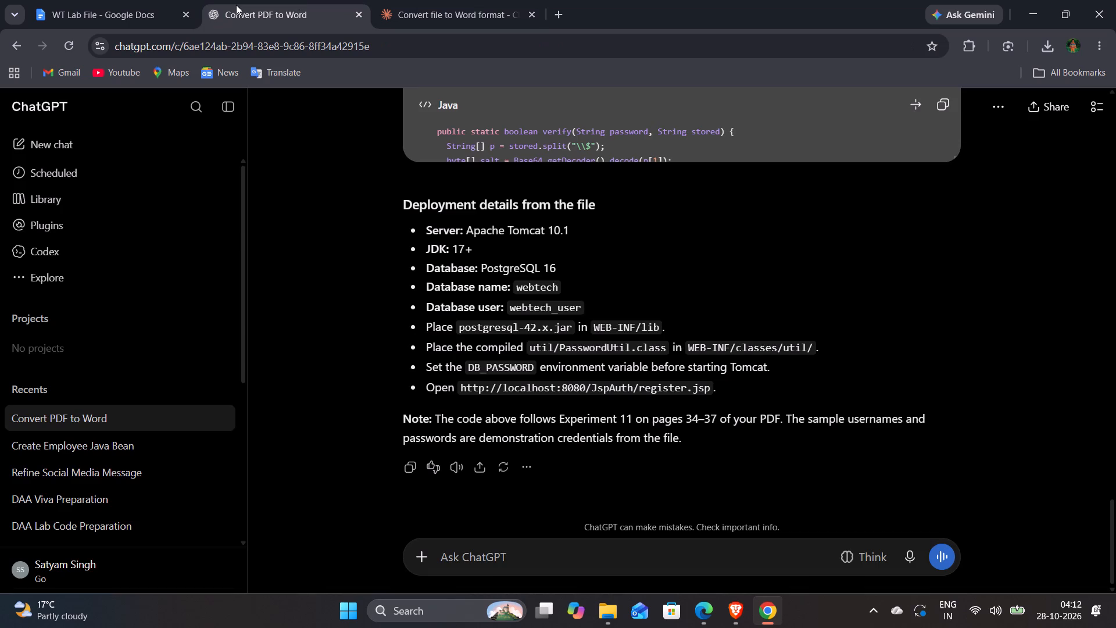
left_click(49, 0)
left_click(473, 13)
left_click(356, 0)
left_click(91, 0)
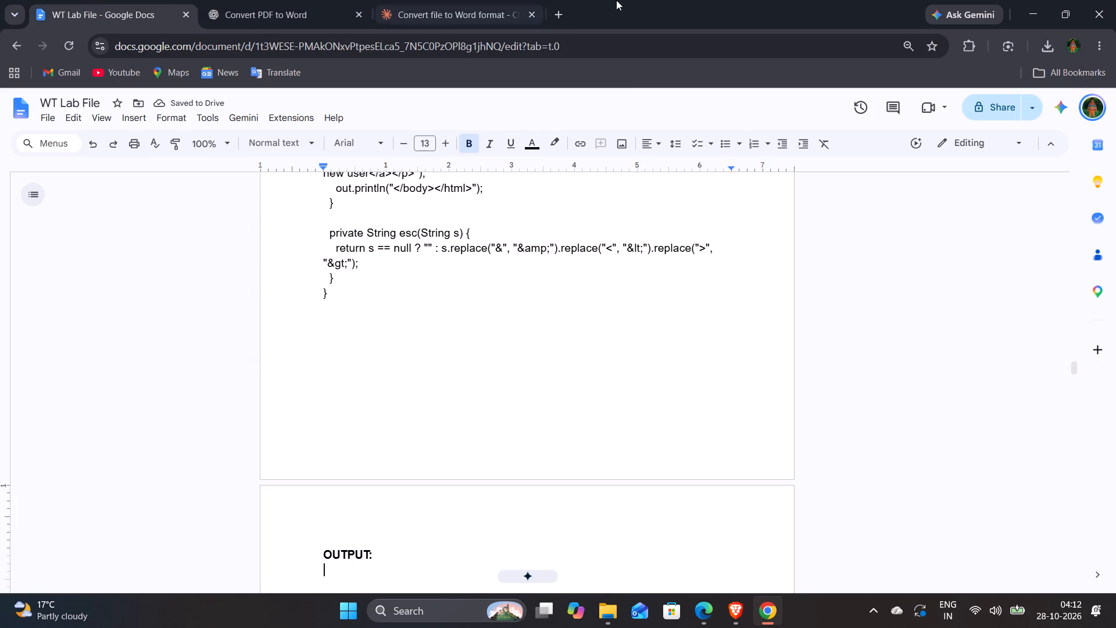
Switch to the lab file PDF in Edge and take a screenshot of Experiment 10's User Registration form output on page 32.
left_click(707, 609)
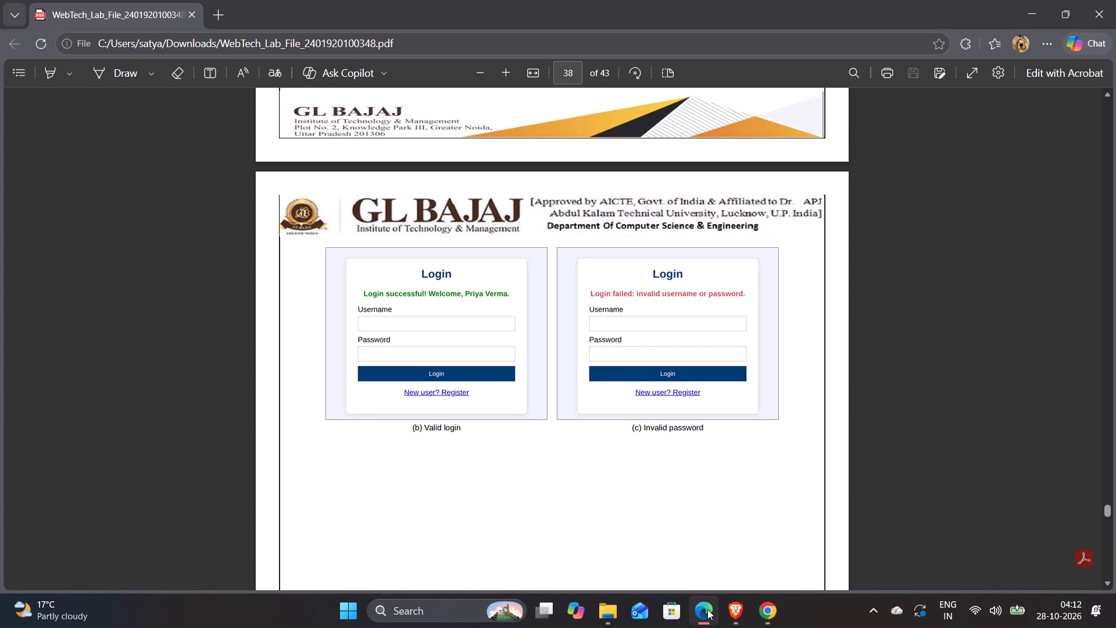
left_click_drag(1107, 513, 1107, 522)
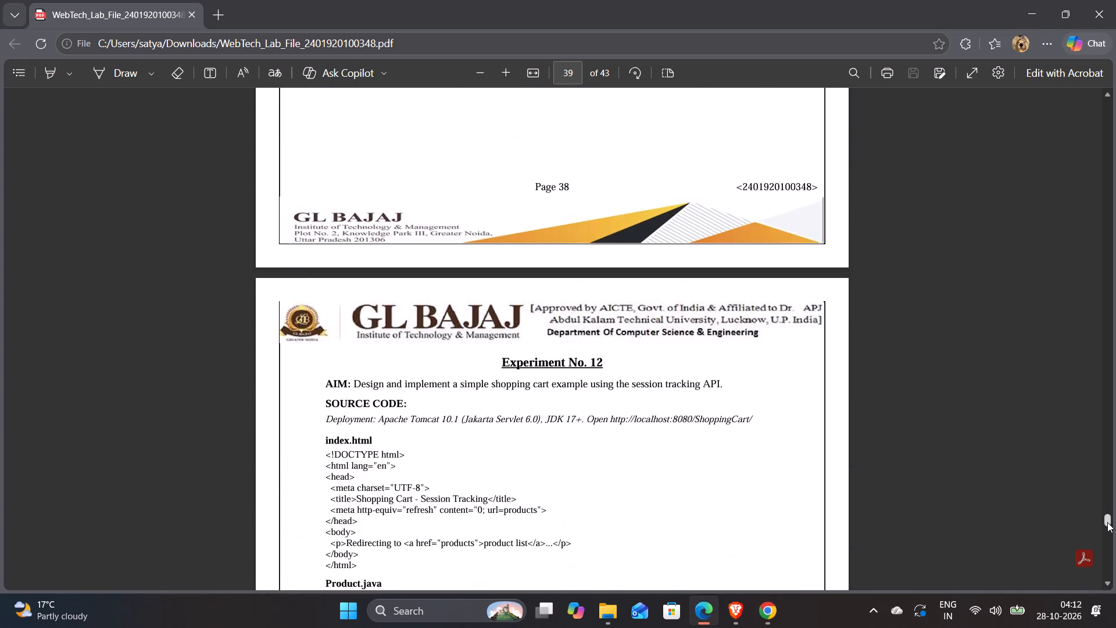
left_click_drag(1107, 522, 1113, 490)
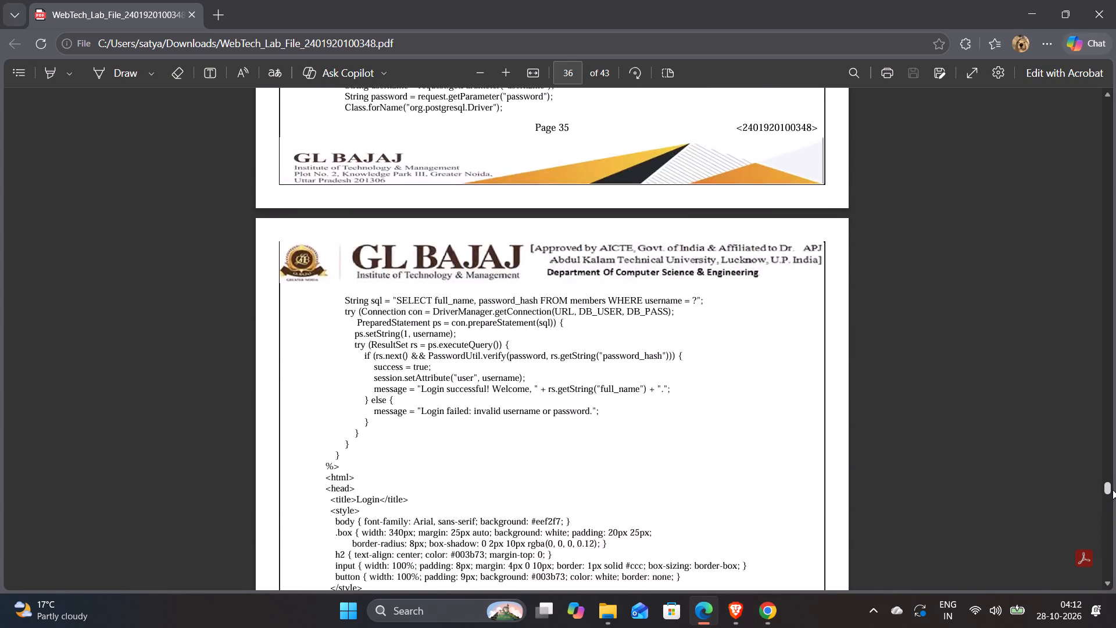
left_click_drag(1113, 490, 1115, 459)
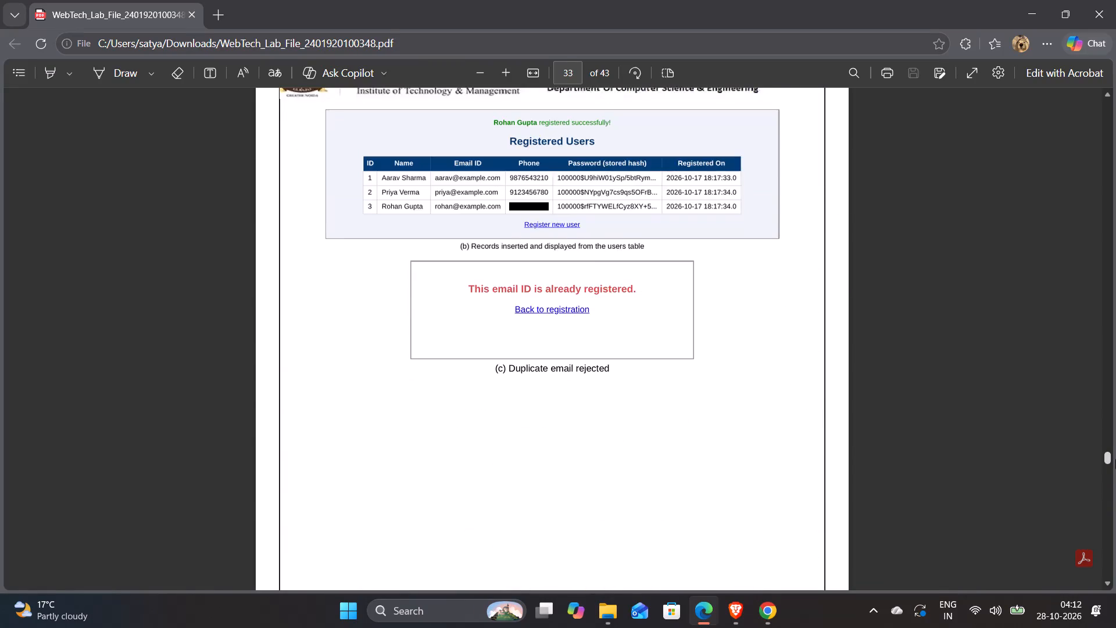
left_click_drag(1115, 459, 1115, 449)
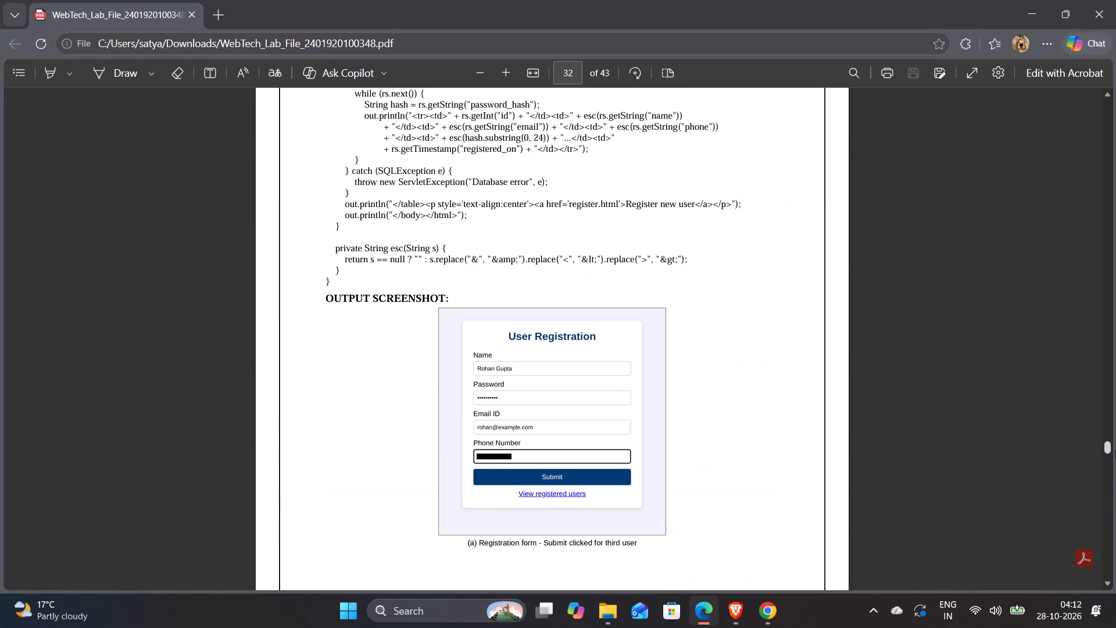
left_click_drag(1115, 449, 1115, 421)
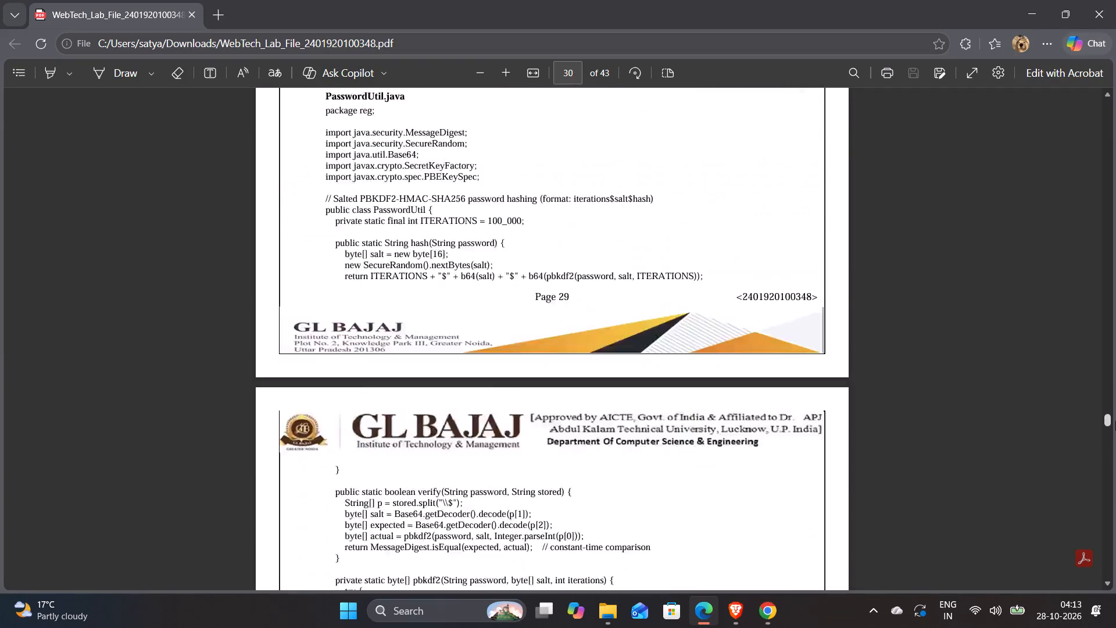
left_click_drag(1115, 421, 1098, 455)
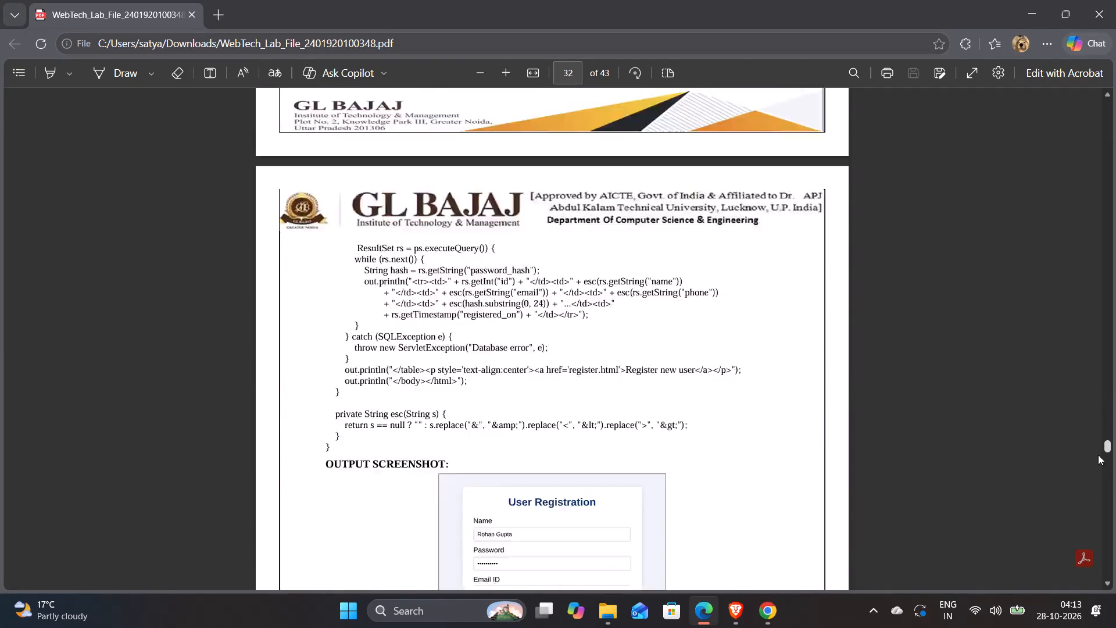
left_click_drag(1098, 455, 1107, 455)
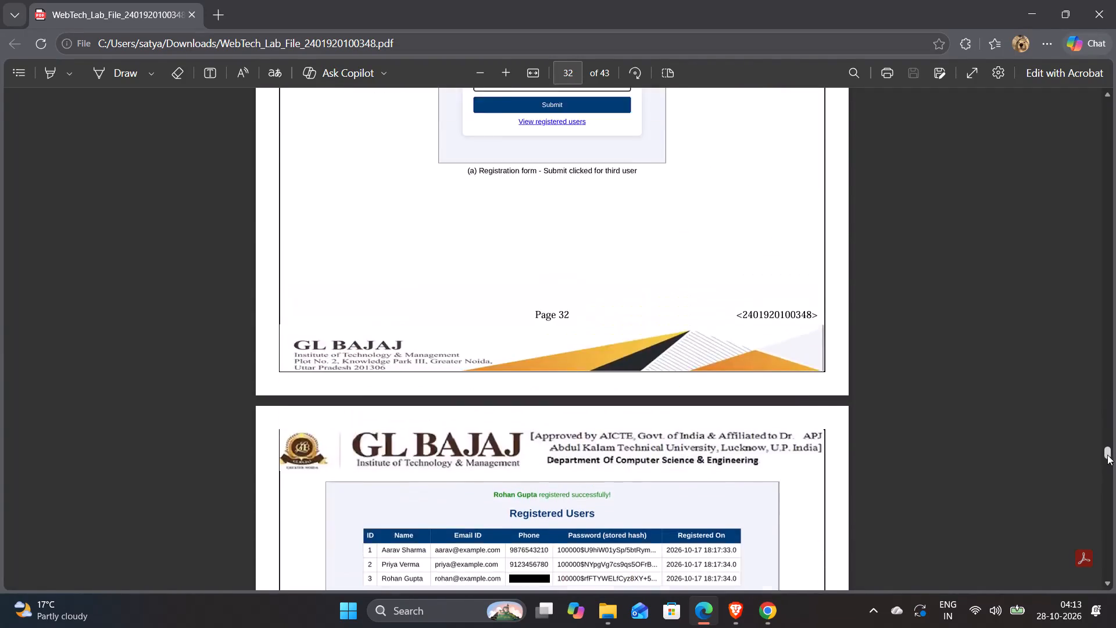
left_click_drag(1107, 455, 1111, 452)
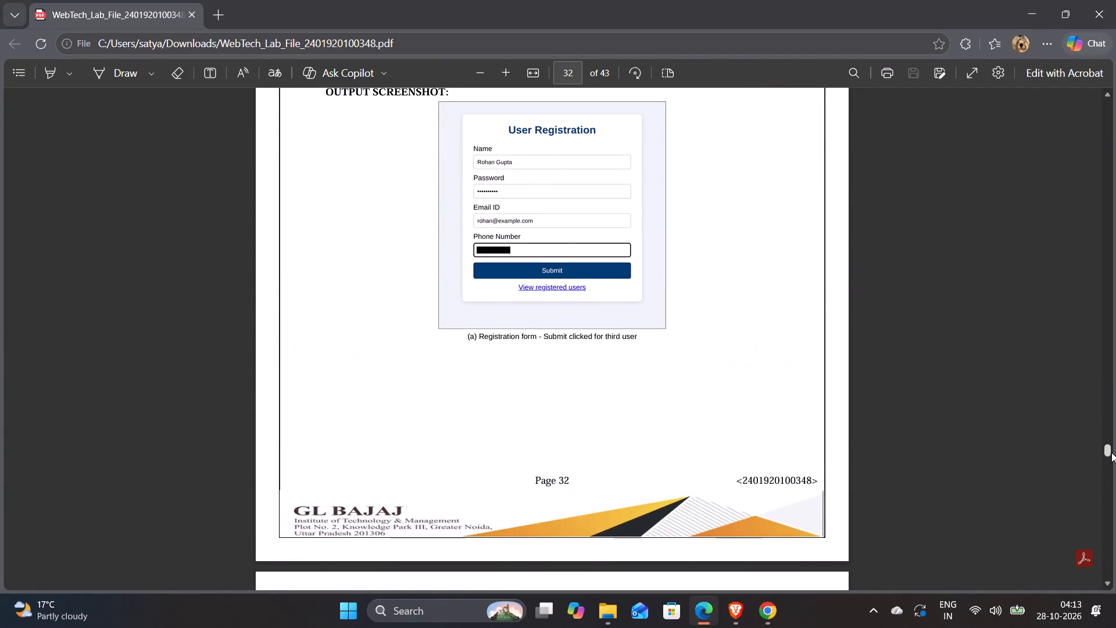
left_click_drag(1111, 452, 1113, 451)
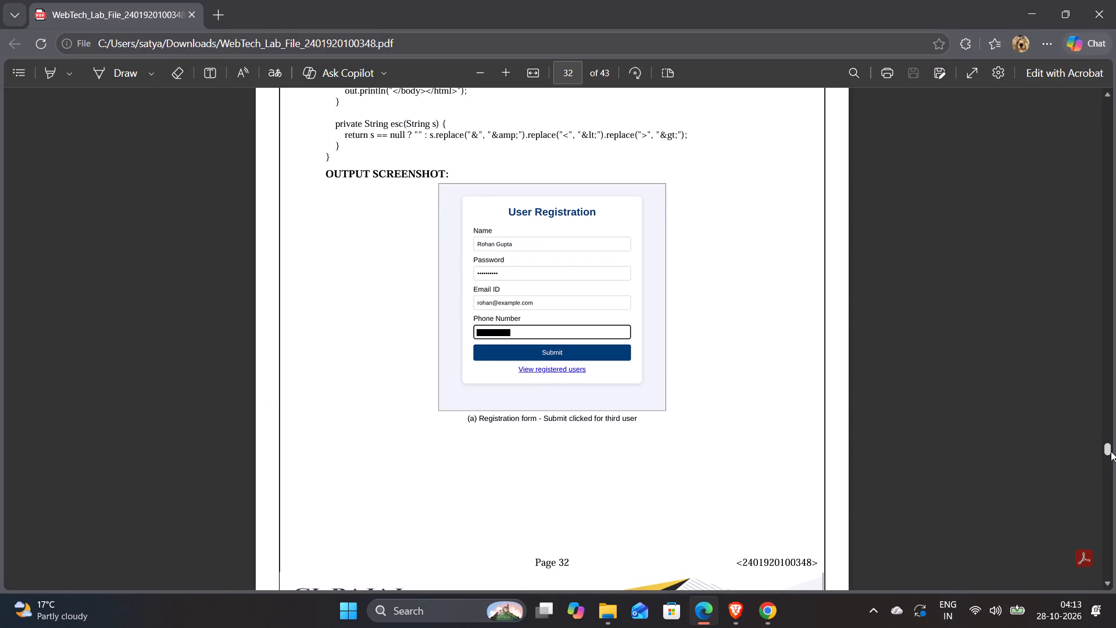
key("shift+super+s")
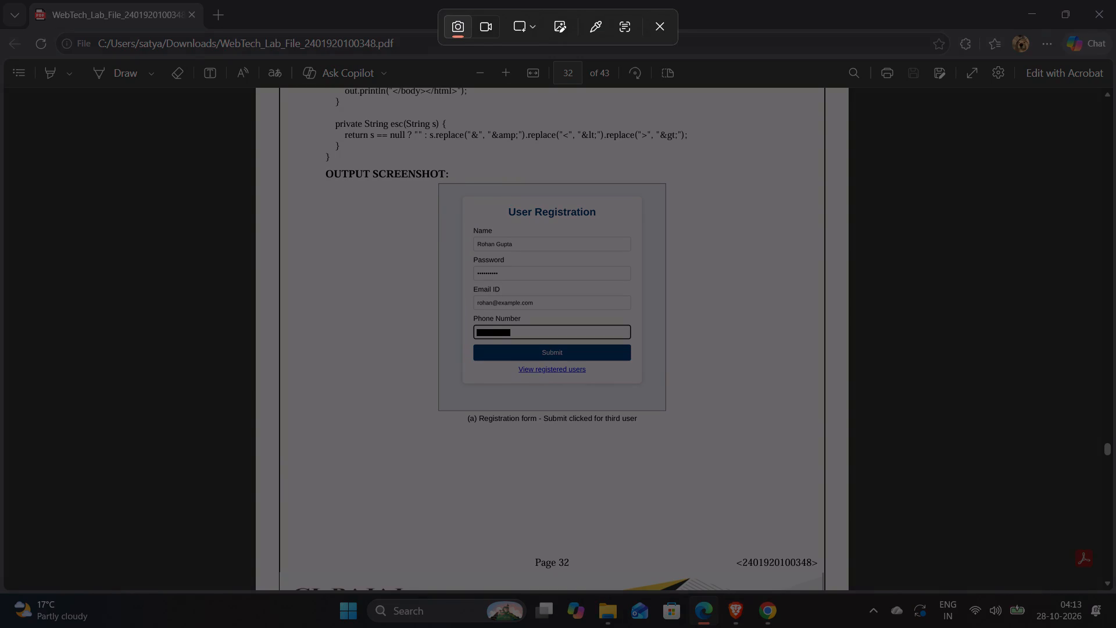
left_click_drag(438, 183, 631, 404)
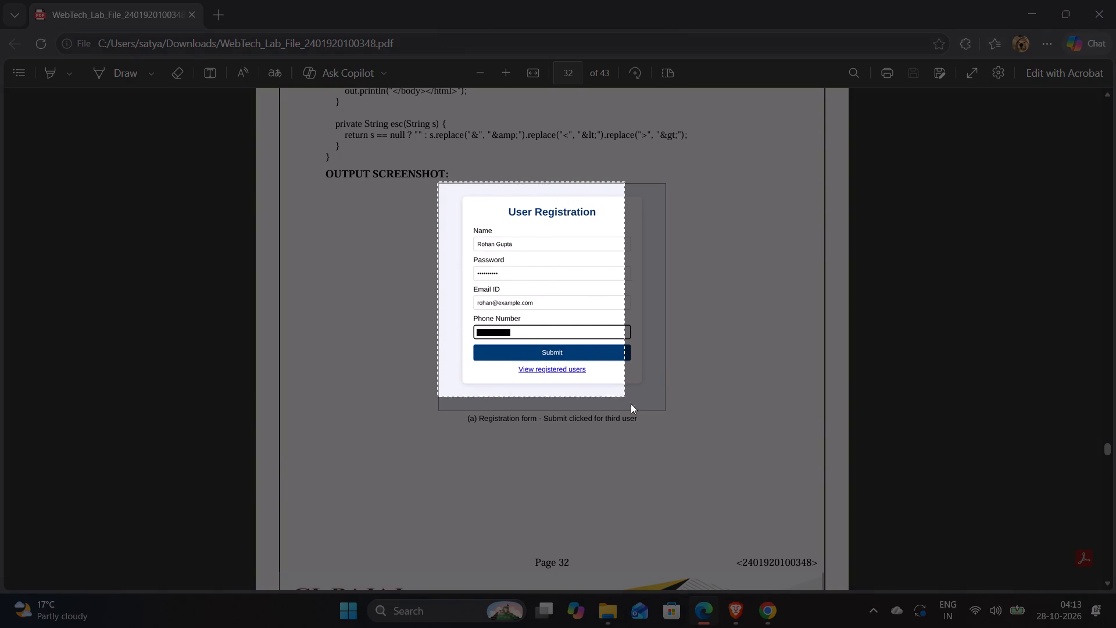
left_click_drag(631, 404, 667, 412)
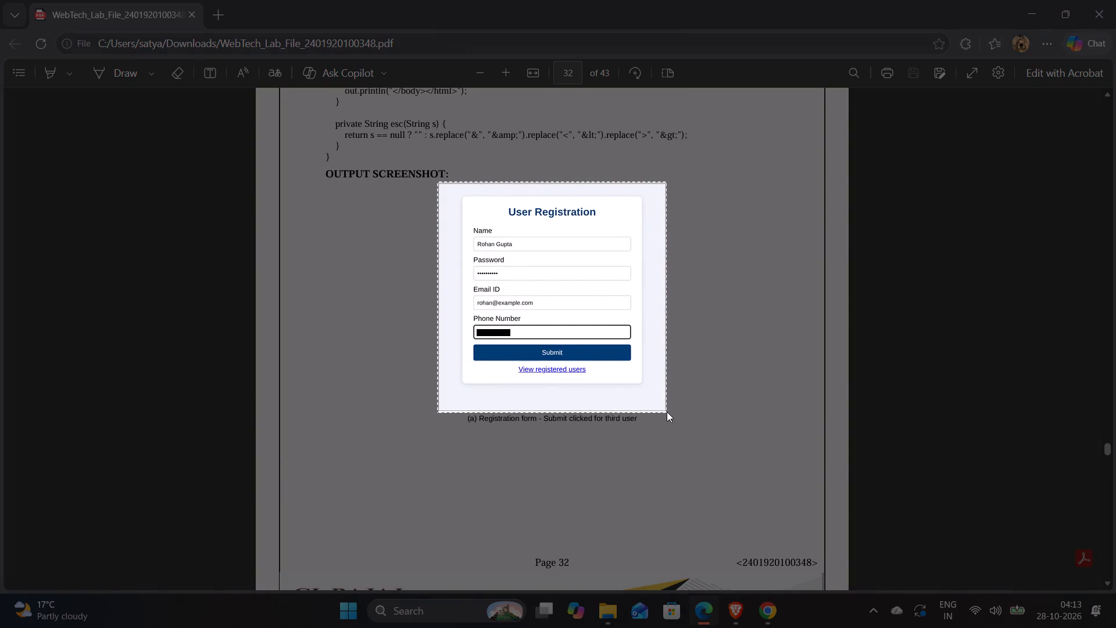
left_click_drag(667, 412, 667, 411)
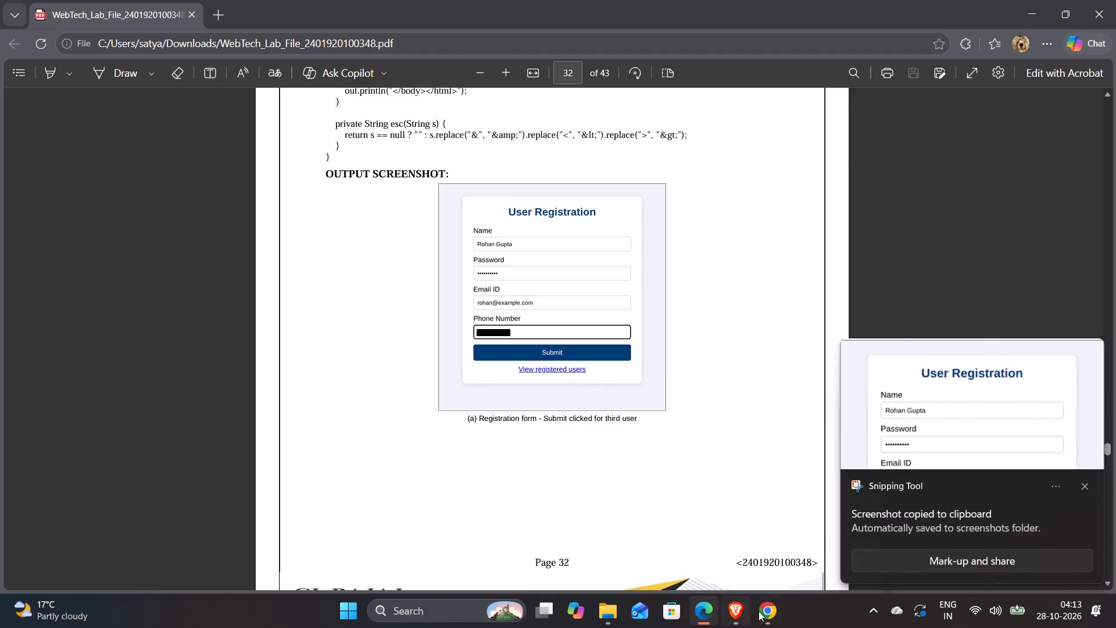
Return to the WT Lab File in Chrome and paste the captured registration form image beneath the "OUTPUT:" heading.
left_click(762, 611)
key("ctrl+v")
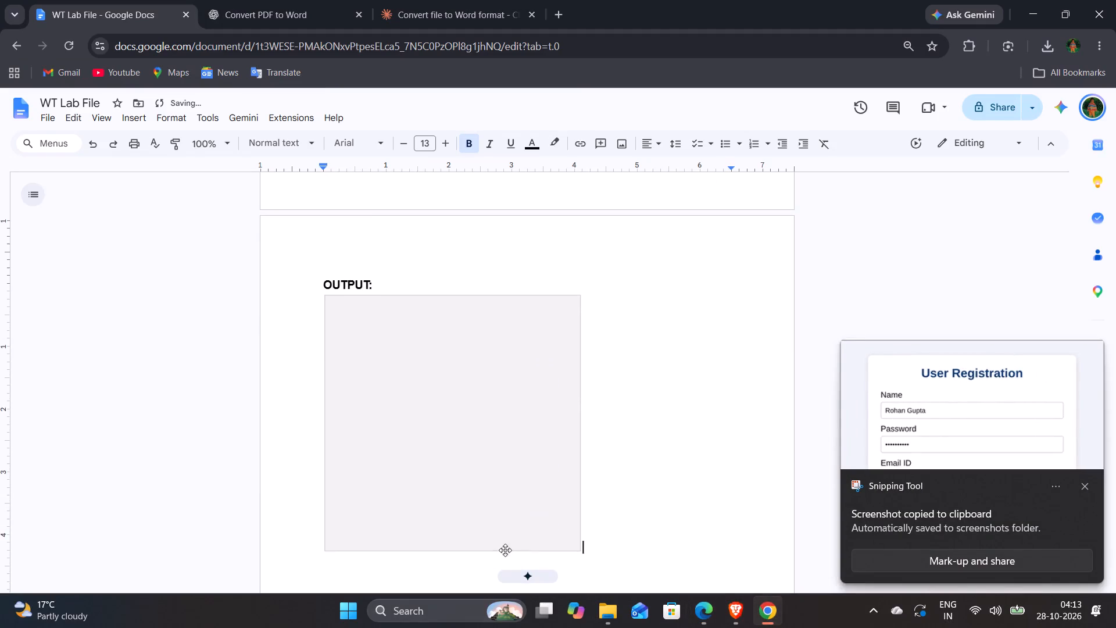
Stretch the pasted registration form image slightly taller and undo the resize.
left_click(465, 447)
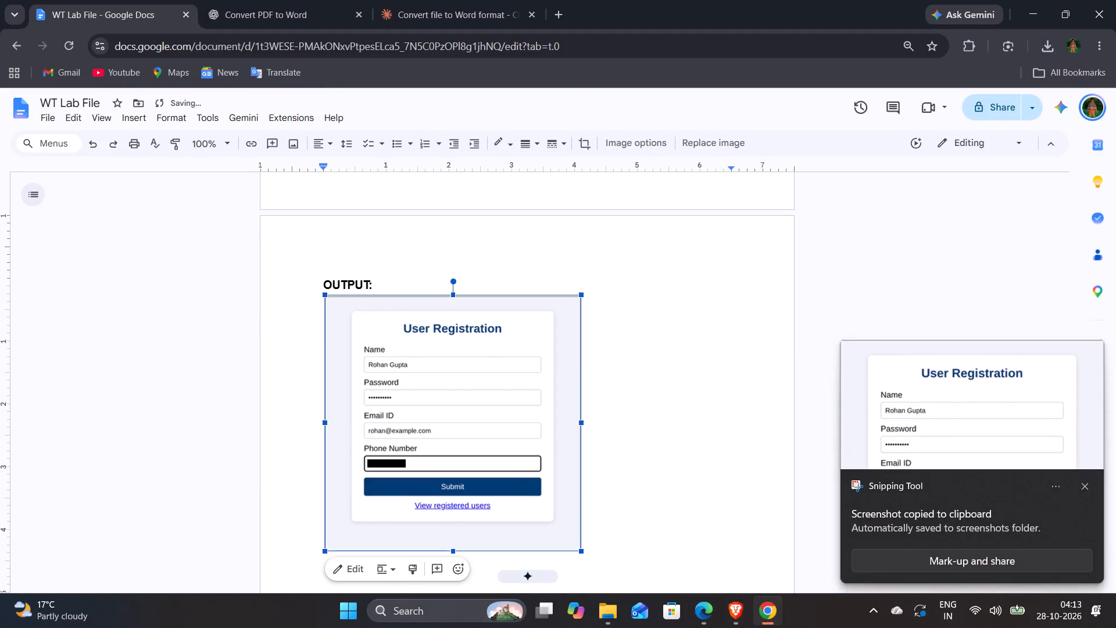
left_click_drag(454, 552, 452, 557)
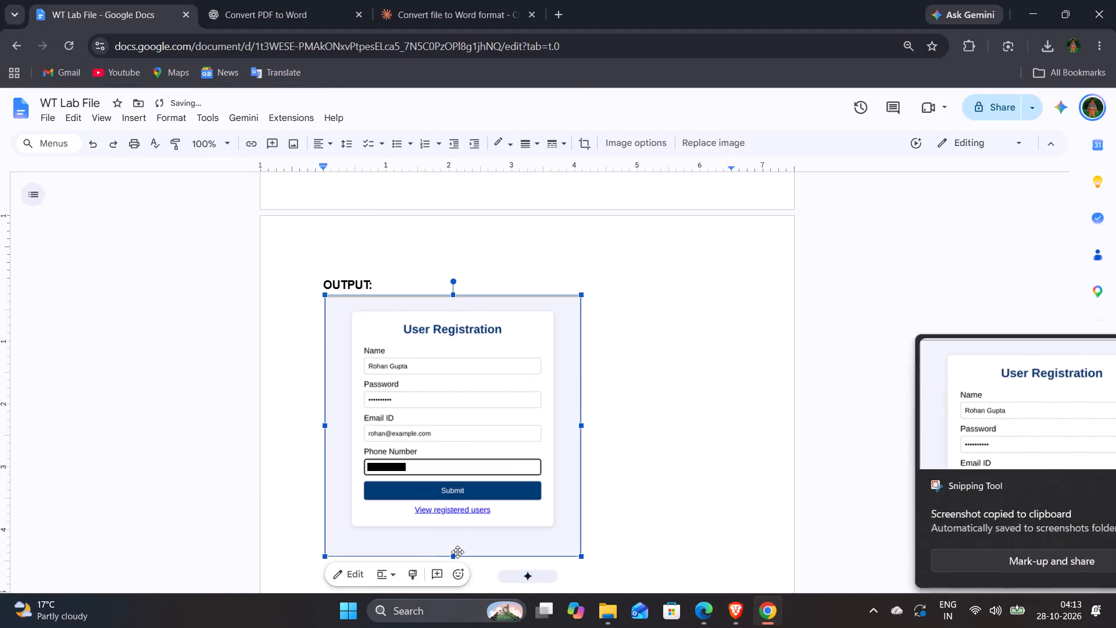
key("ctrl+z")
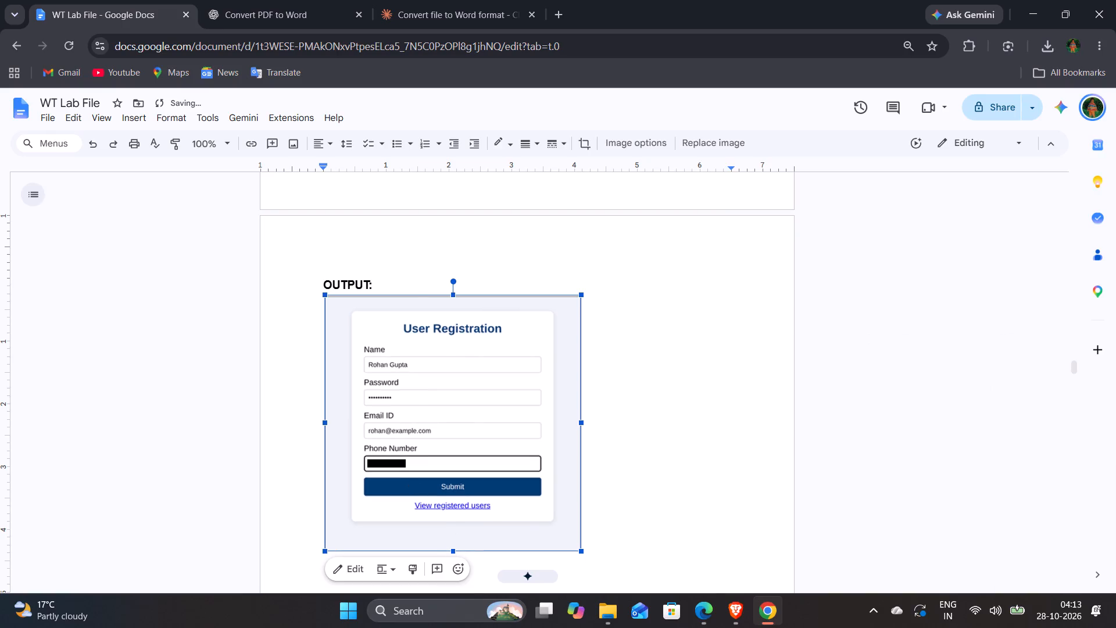
Centre the registration form image on the page and start a new line beneath it.
left_click(324, 142)
left_click(347, 167)
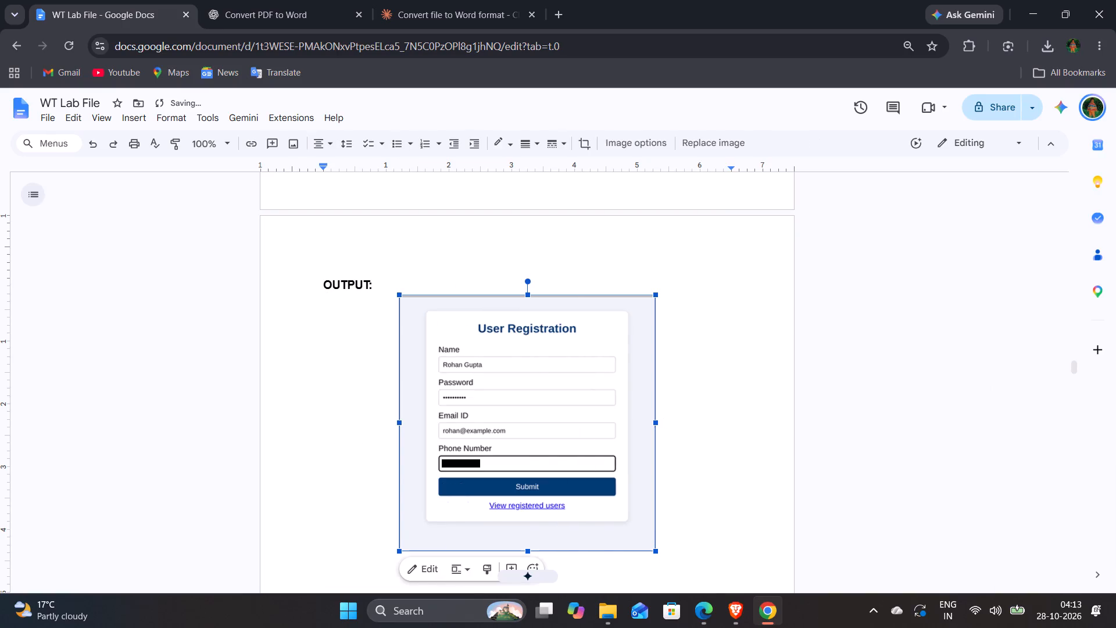
left_click(675, 423)
key("Return")
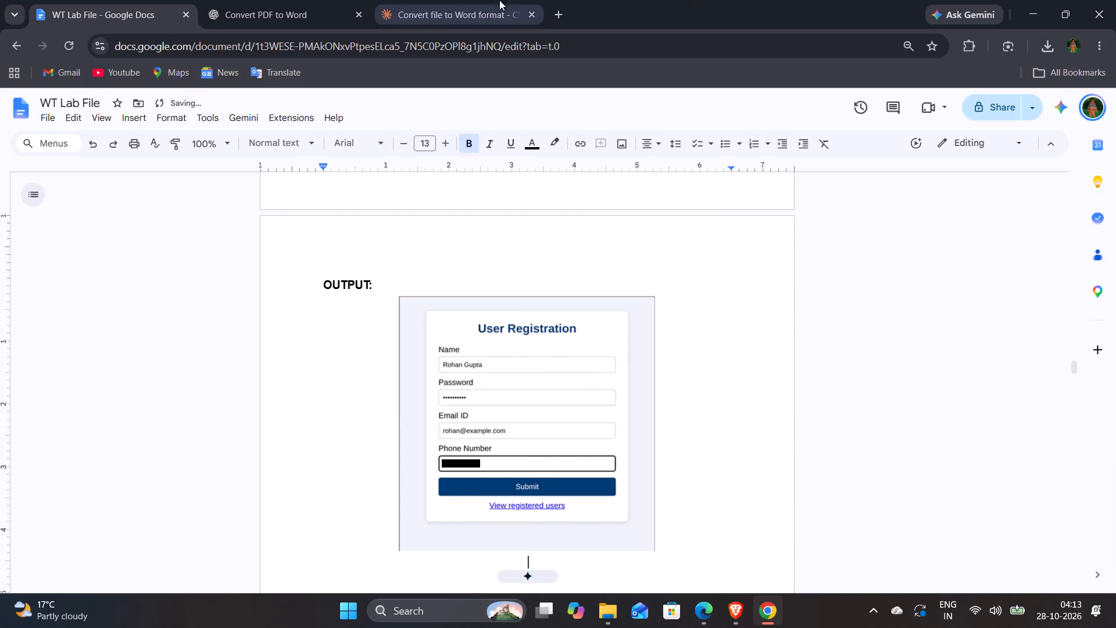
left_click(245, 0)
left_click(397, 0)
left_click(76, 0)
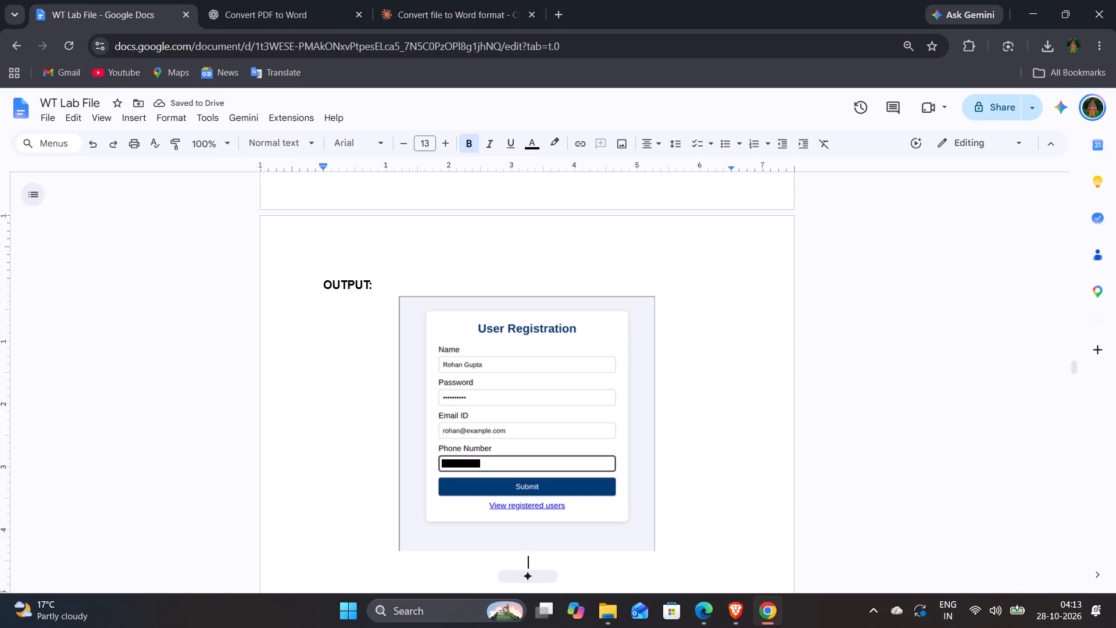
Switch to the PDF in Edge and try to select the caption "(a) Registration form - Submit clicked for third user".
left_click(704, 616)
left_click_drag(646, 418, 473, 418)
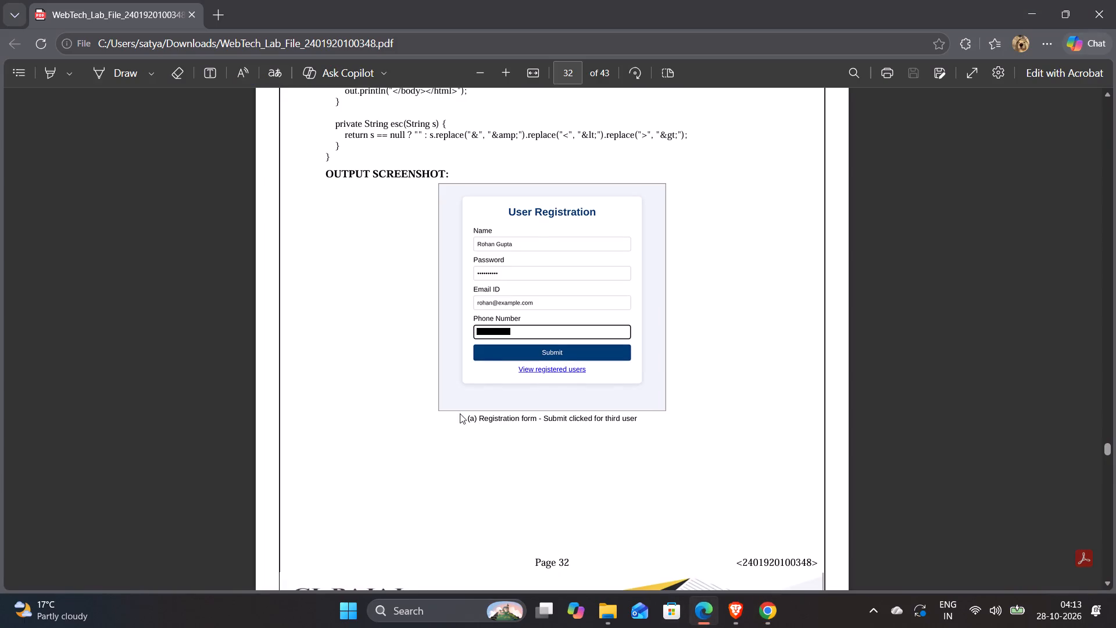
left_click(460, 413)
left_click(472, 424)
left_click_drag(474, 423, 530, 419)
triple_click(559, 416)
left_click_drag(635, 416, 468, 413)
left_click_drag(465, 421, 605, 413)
Back in the WT Lab File in Chrome, enter the caption "(a)Registration form:" beneath the image in non-bold, size 10 text.
left_click(766, 614)
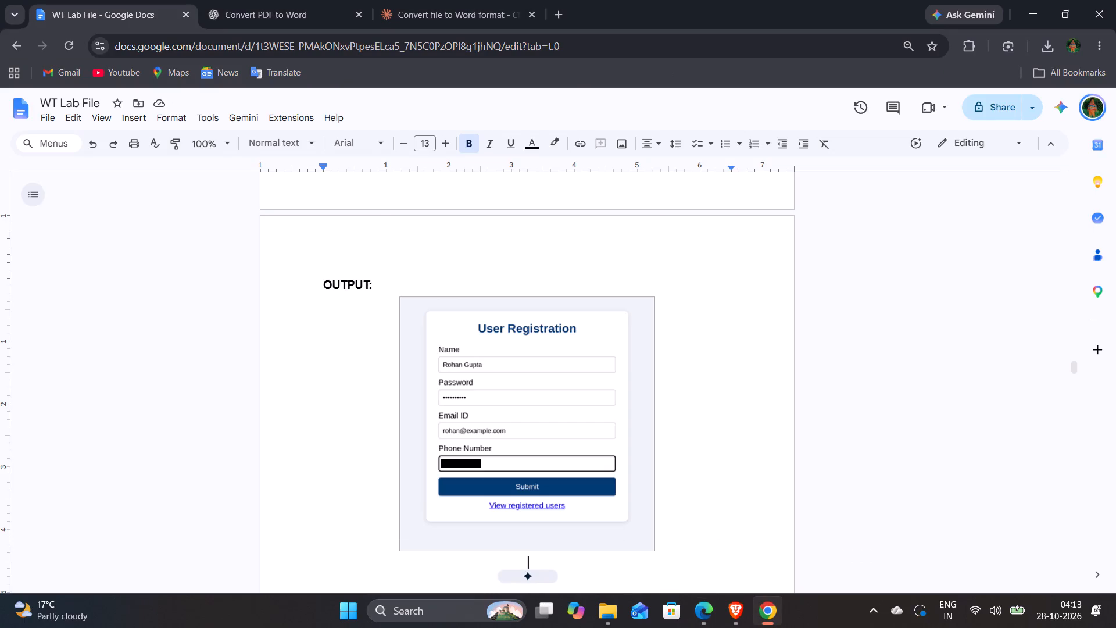
key("a")
key("BackSpace")
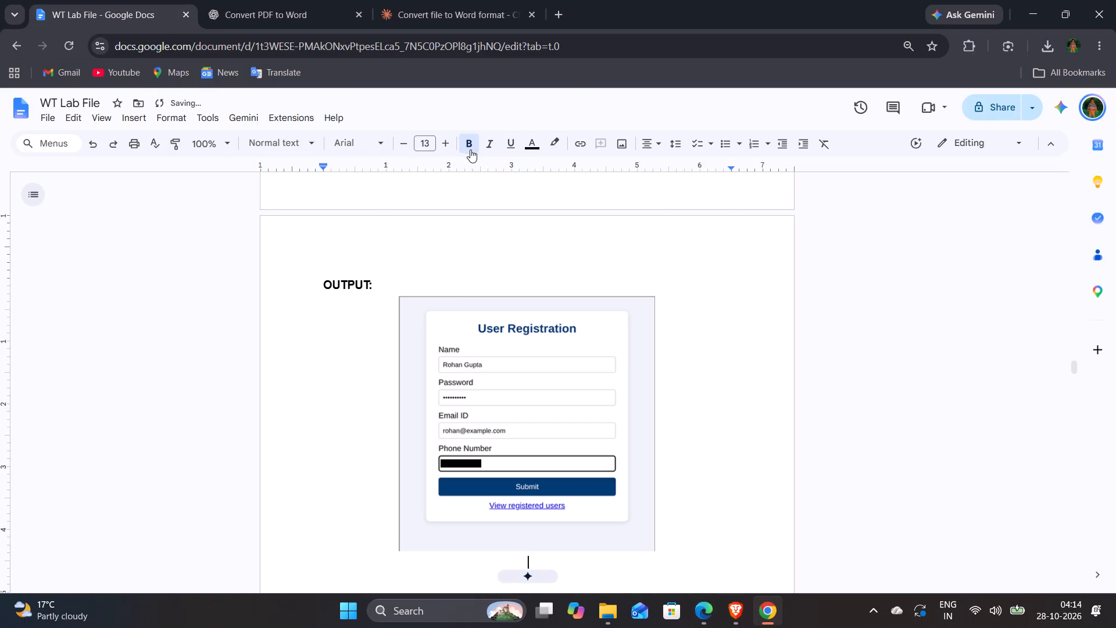
left_click(470, 148)
triple_click(407, 145)
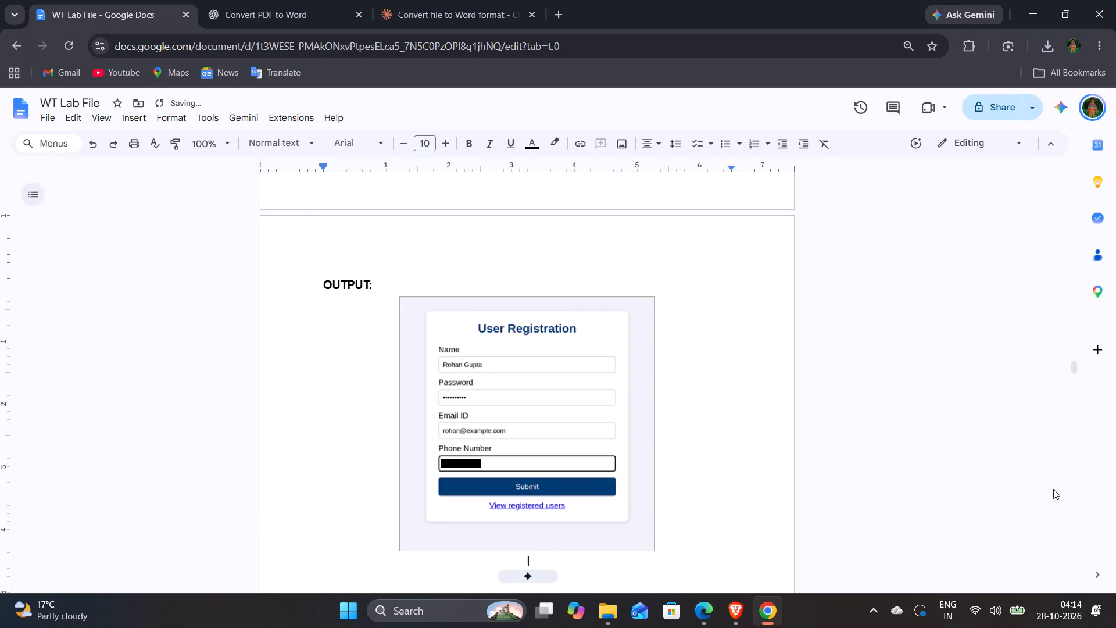
type("(A")
key("BackSpace")
key("a")
key("a")
key("BackSpace")
key("BackSpace")
key("a")
key("shift+parenright")
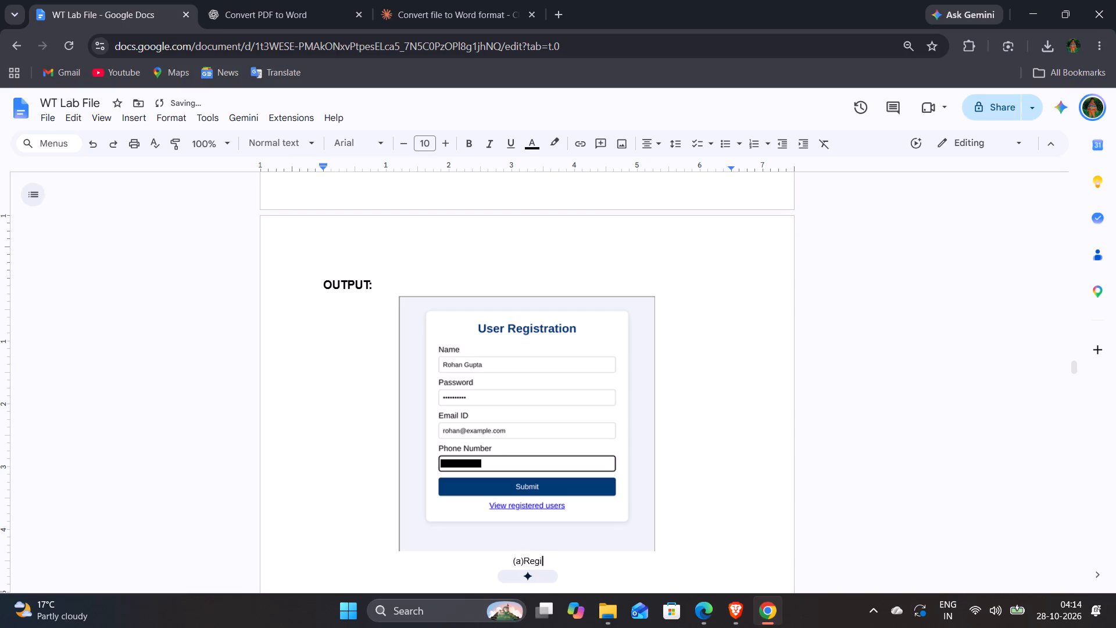
type("te")
key("BackSpace")
type("ration for")
key("space")
key("BackSpace")
type("m:")
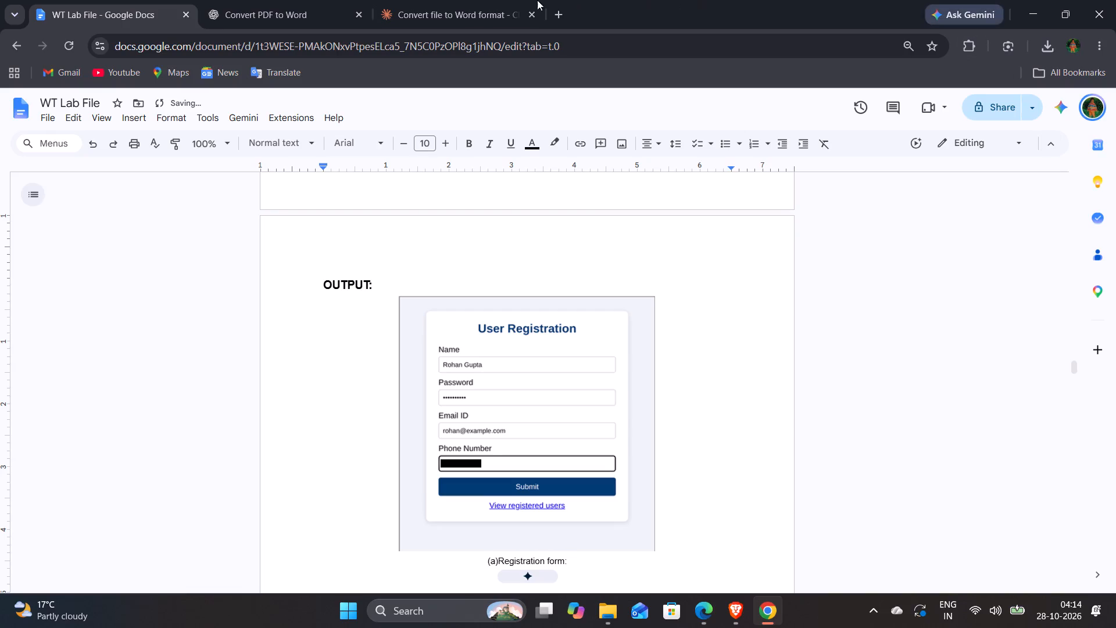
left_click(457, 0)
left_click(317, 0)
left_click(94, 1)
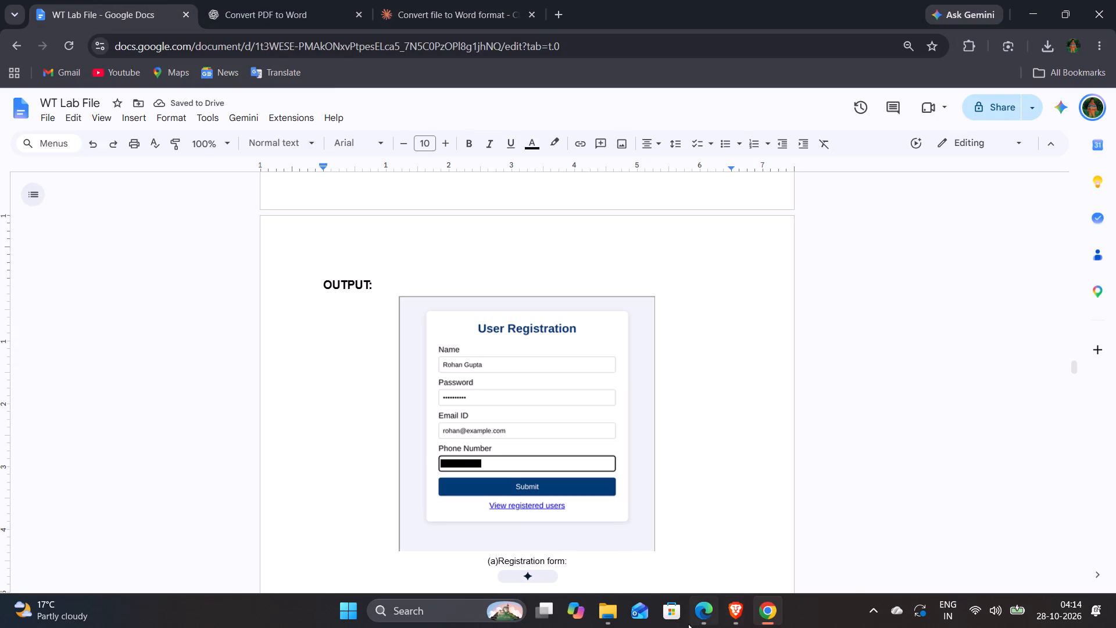
Check the first caption's wording in the PDF in Edge and extend the document's caption to "(a)Registration form- Submit clicked for third user".
left_click(692, 619)
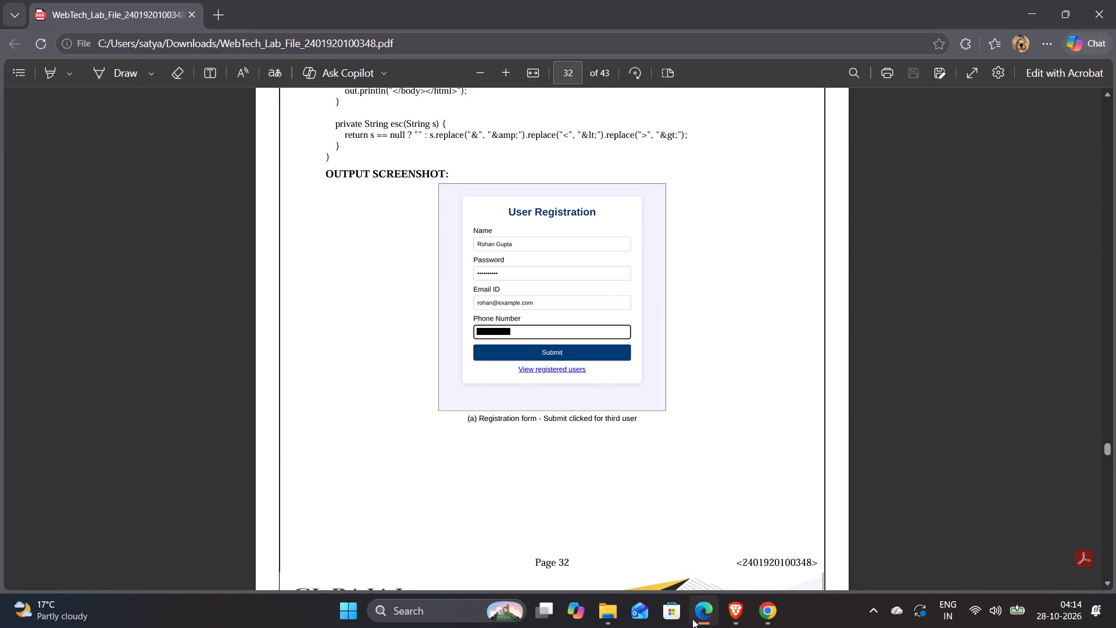
left_click(692, 619)
left_click(425, 0)
left_click(732, 609)
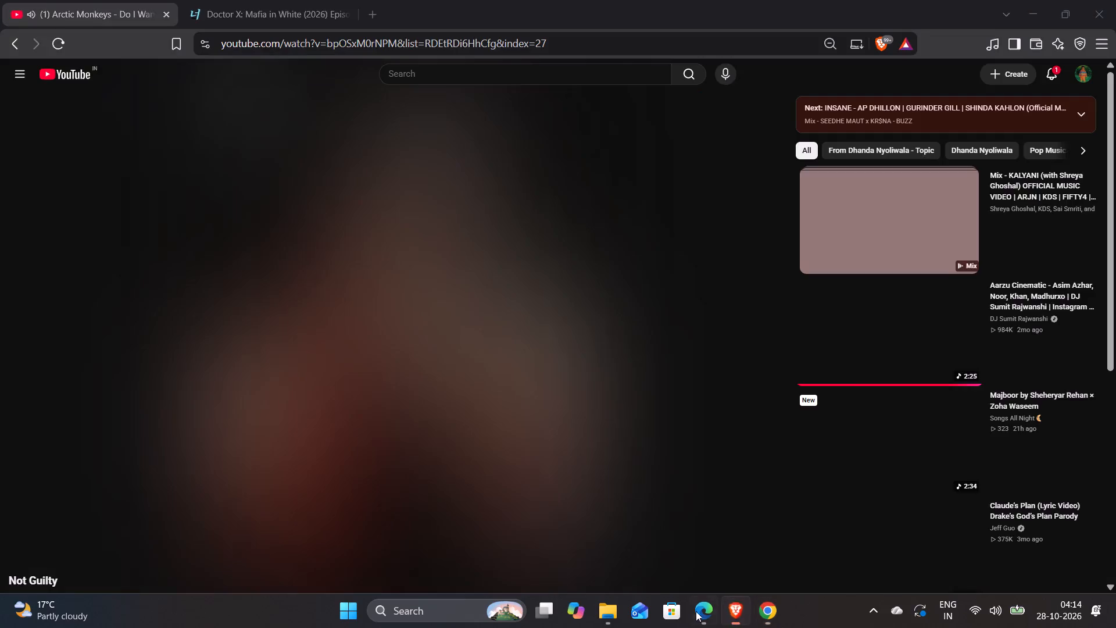
left_click(693, 611)
left_click(759, 613)
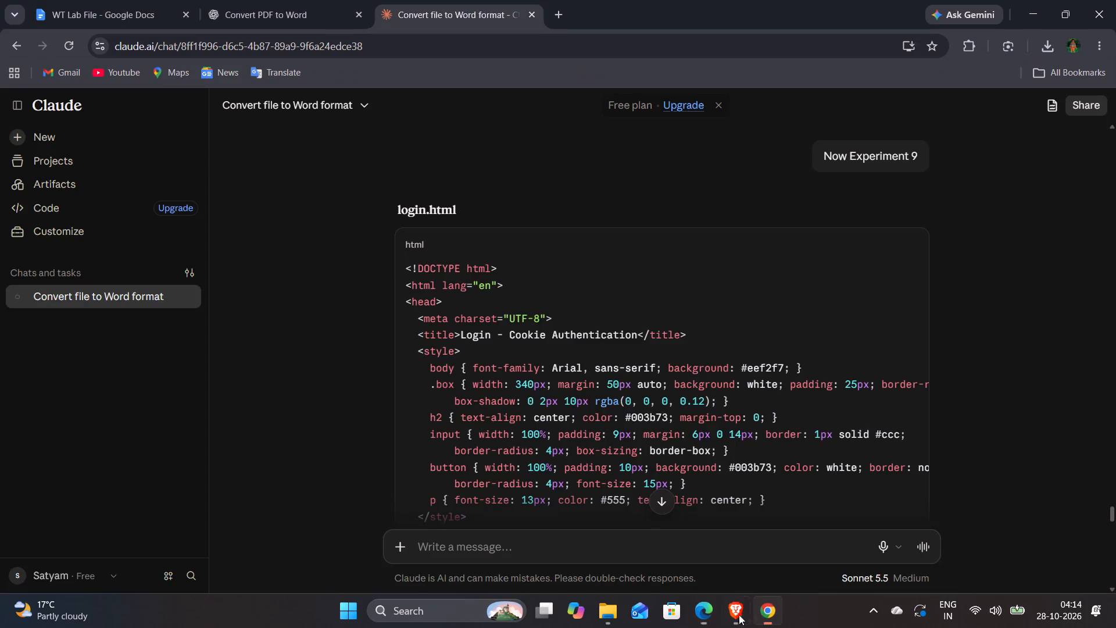
left_click(123, 0)
key("BackSpace")
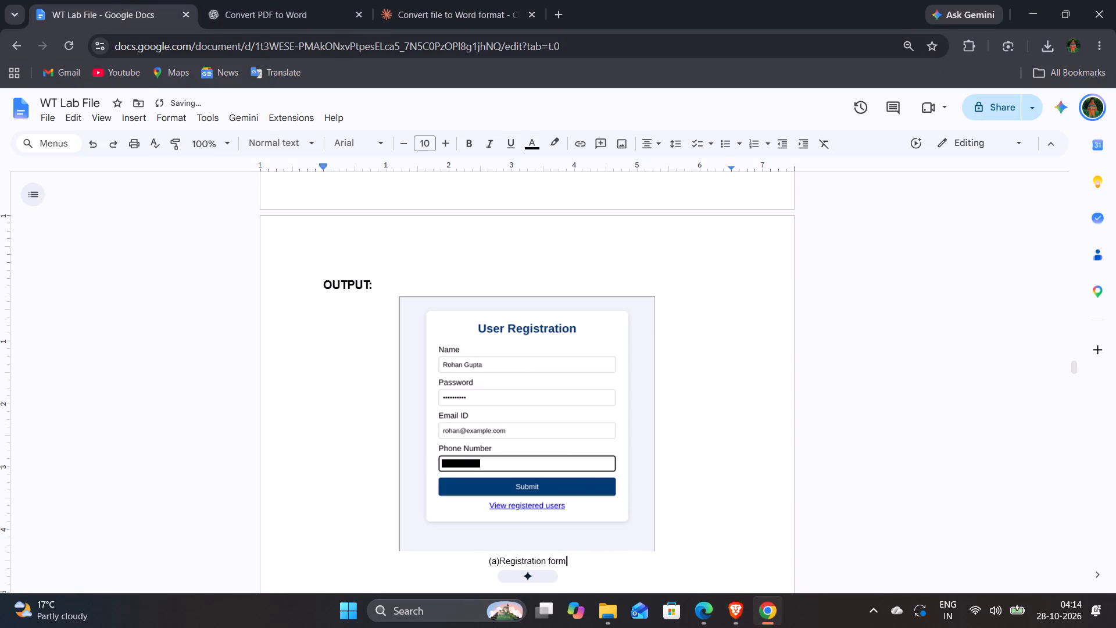
type("-")
key("space")
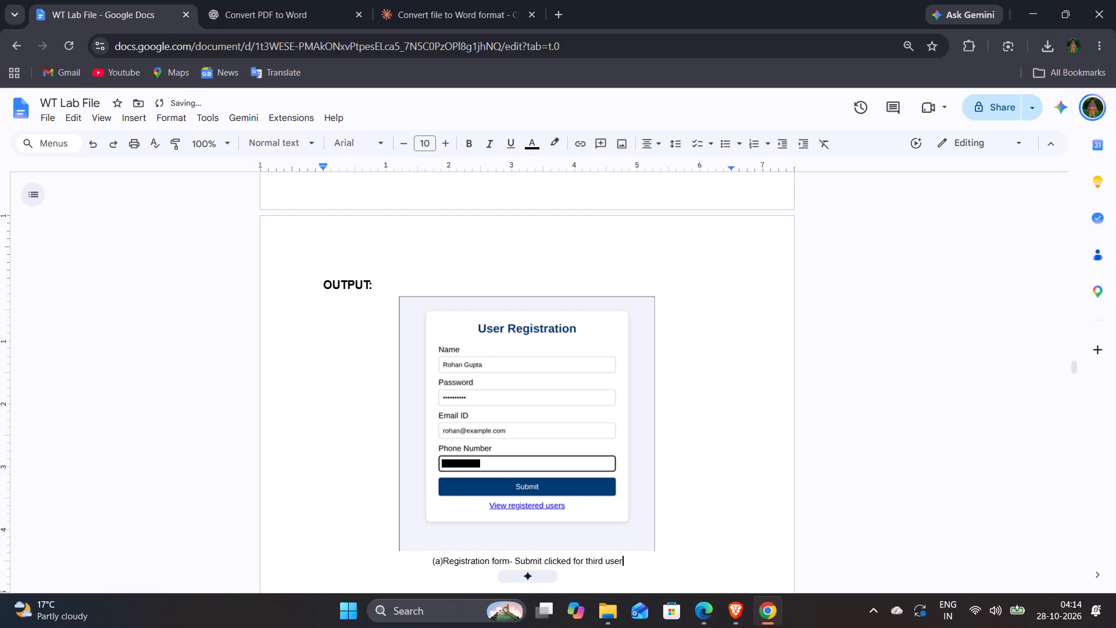
Capture the Registered Users output from page 33 of the PDF in Edge and paste it beneath caption (a) in the WT Lab File.
left_click_drag(1074, 365, 1074, 369)
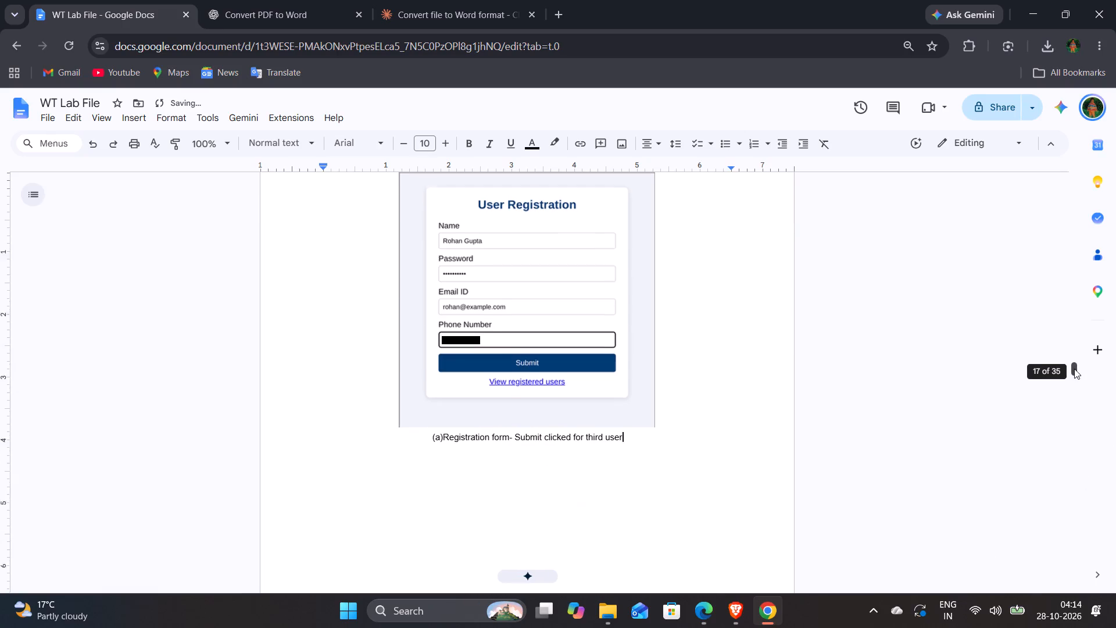
left_click_drag(1074, 369, 1074, 372)
left_click(534, 330)
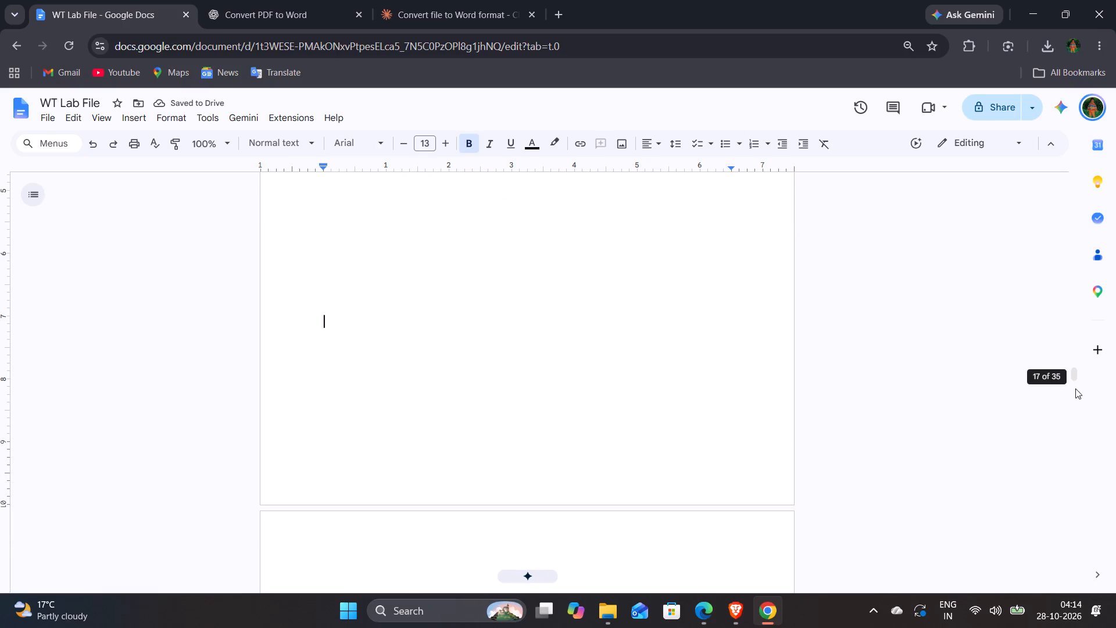
left_click(1075, 378)
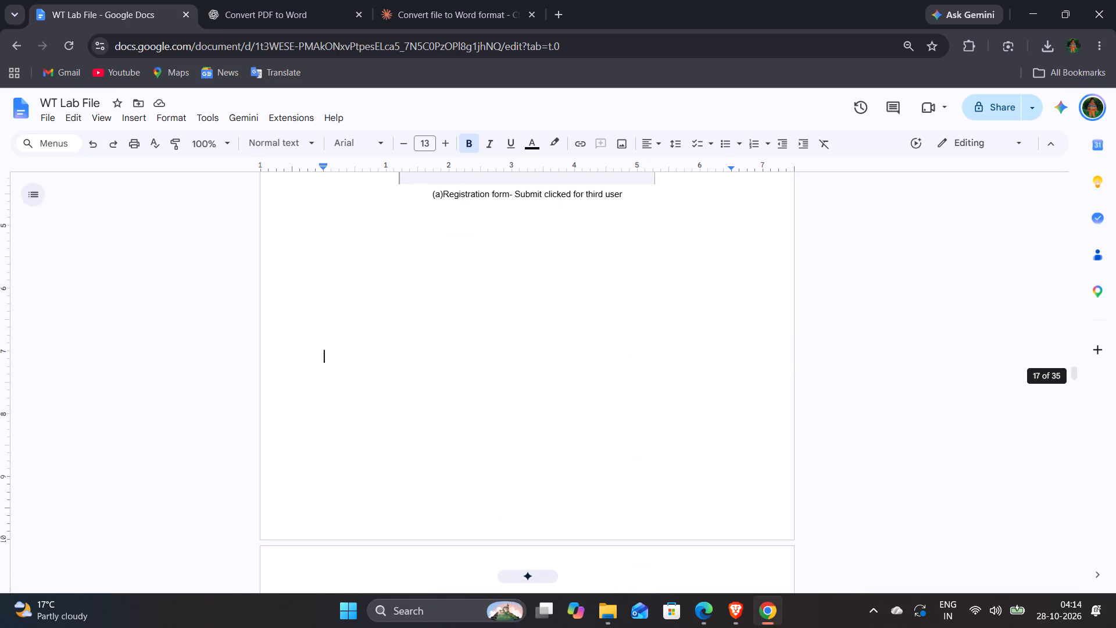
left_click(328, 221)
left_click(343, 0)
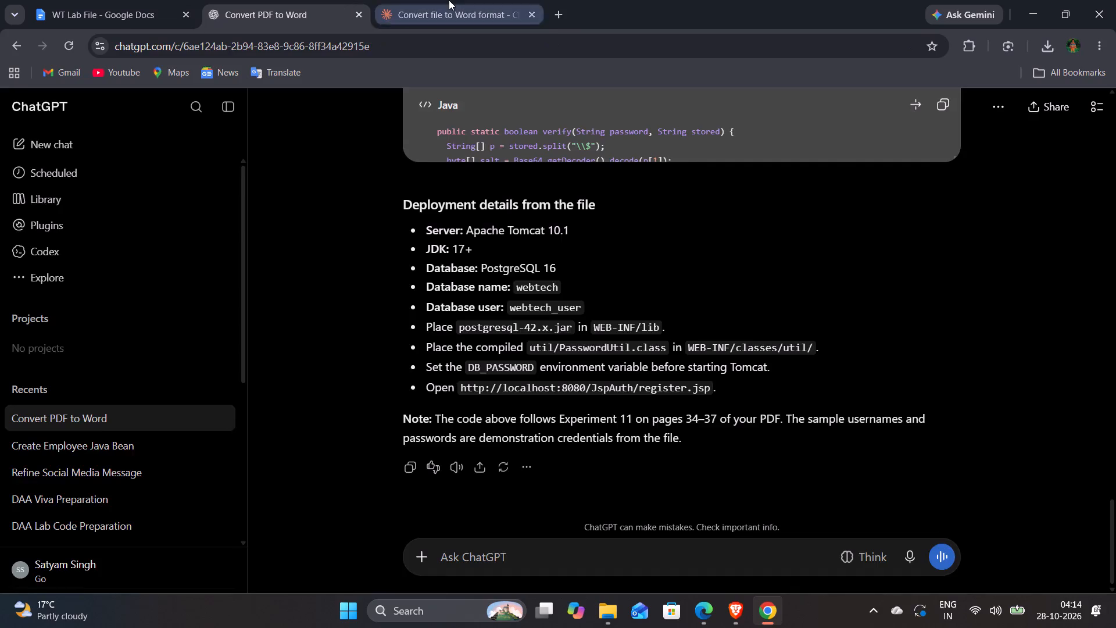
left_click(449, 0)
left_click(271, 0)
left_click(87, 0)
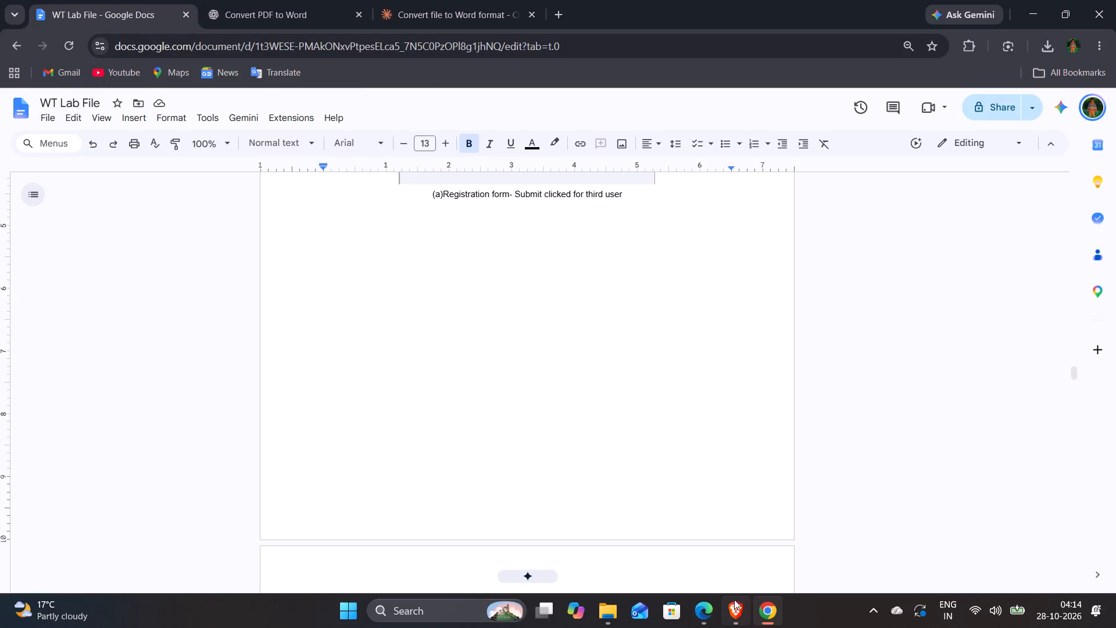
left_click(705, 614)
left_click_drag(1107, 448, 1107, 455)
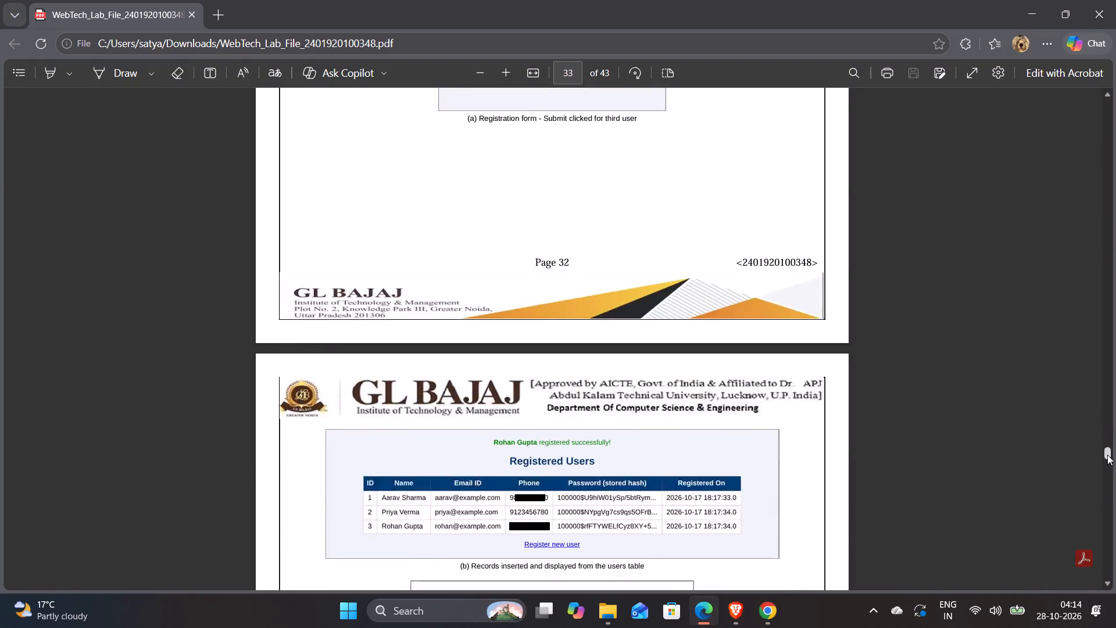
left_click_drag(1107, 455, 1107, 455)
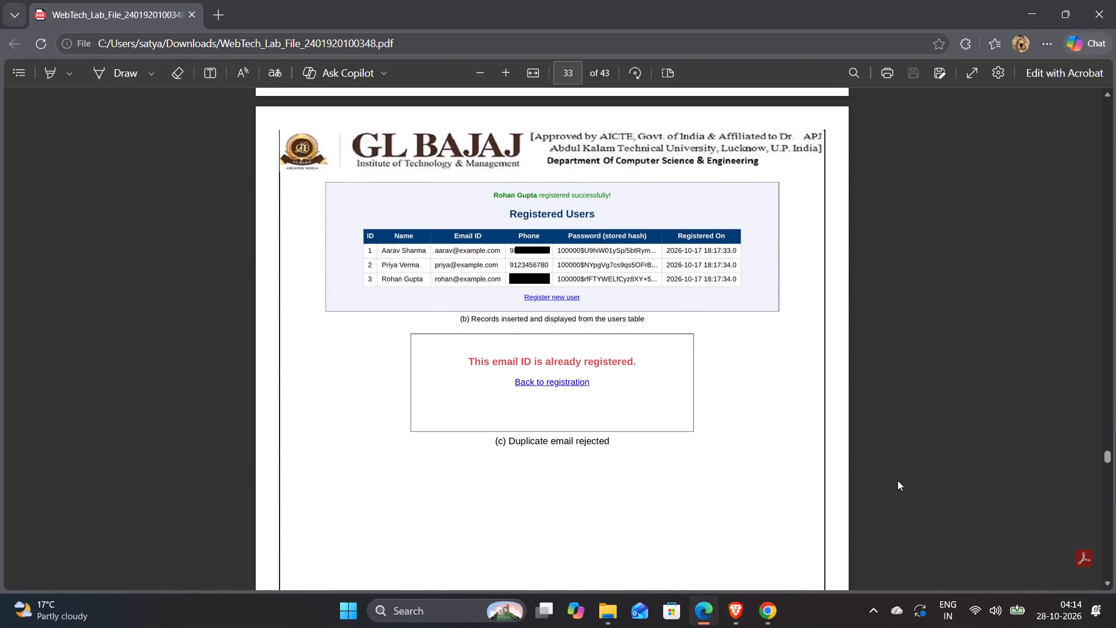
key("shift+super+s")
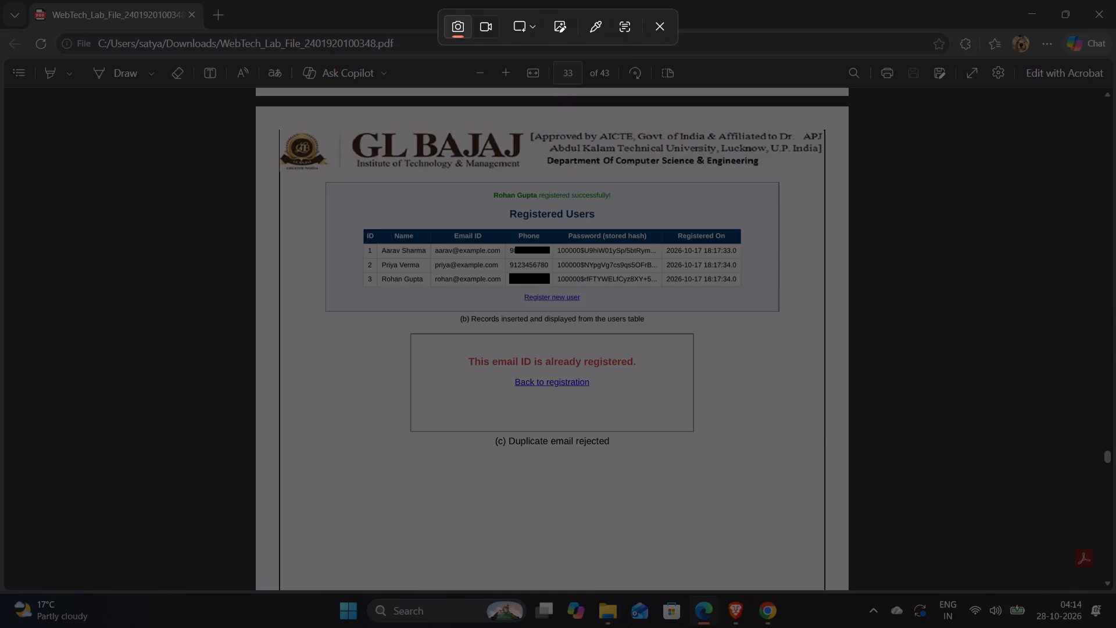
left_click_drag(325, 182, 778, 315)
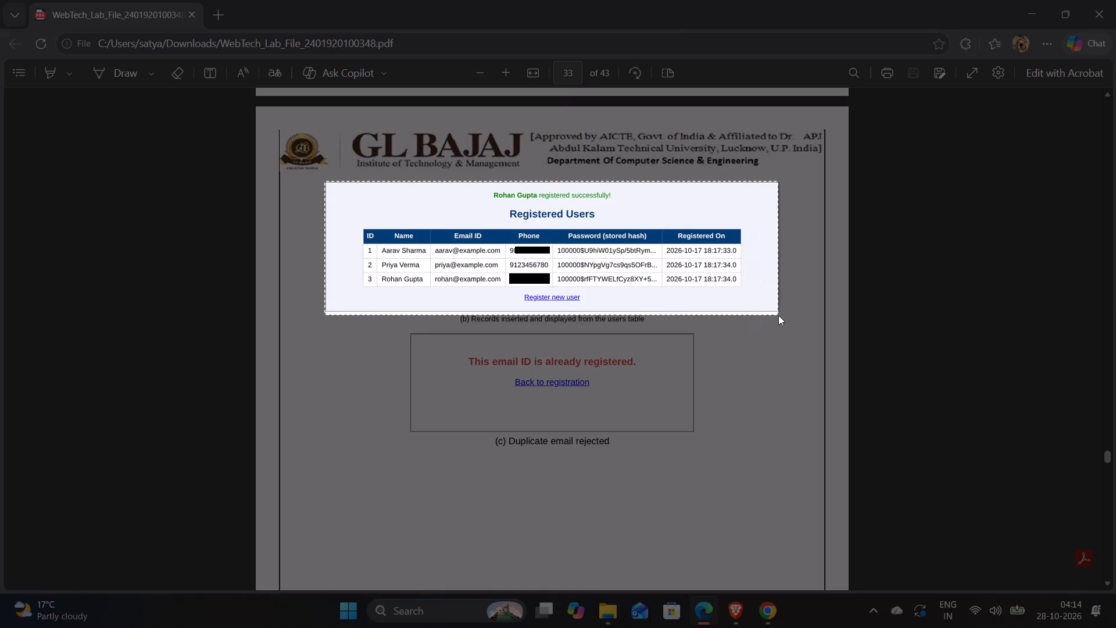
left_click_drag(778, 315, 778, 312)
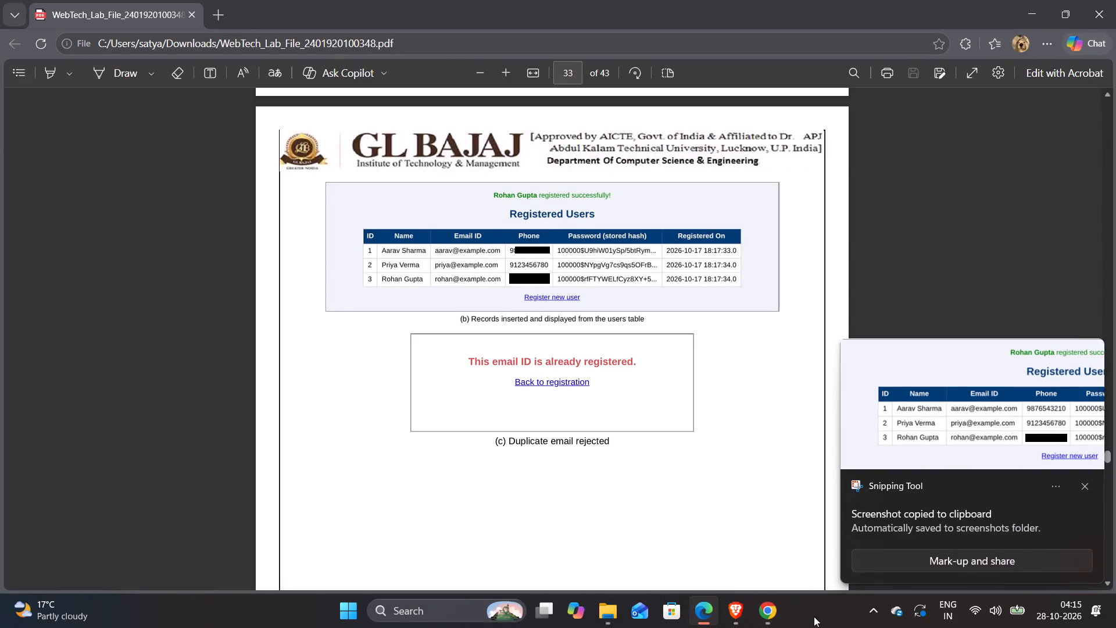
left_click(769, 616)
key("ctrl+v")
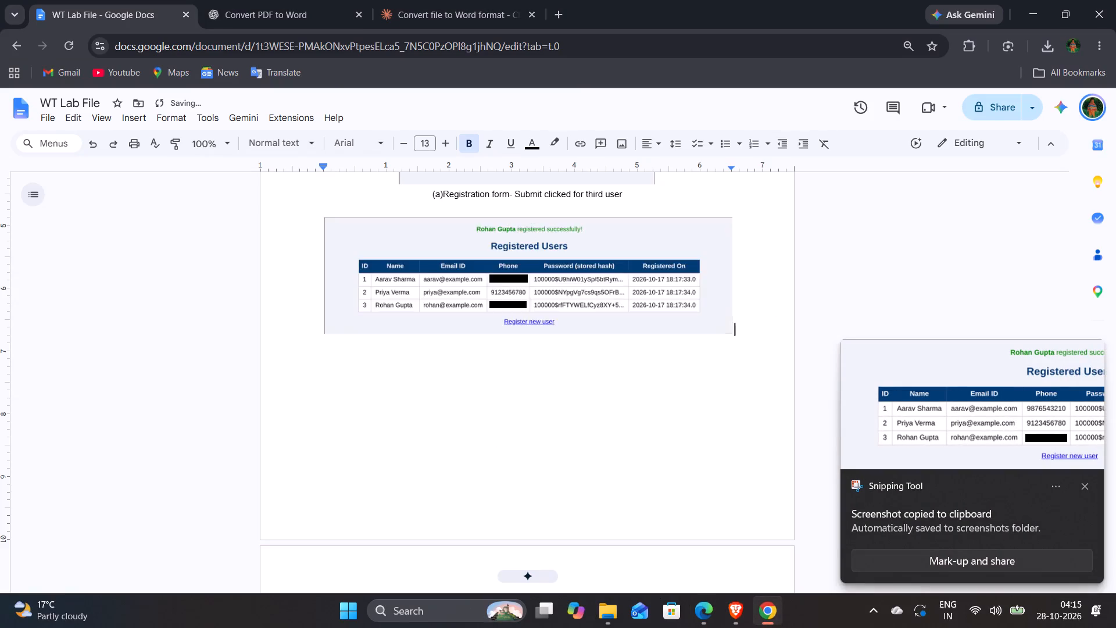
Start a centred line without indentation beneath the Registered Users image.
key("Return")
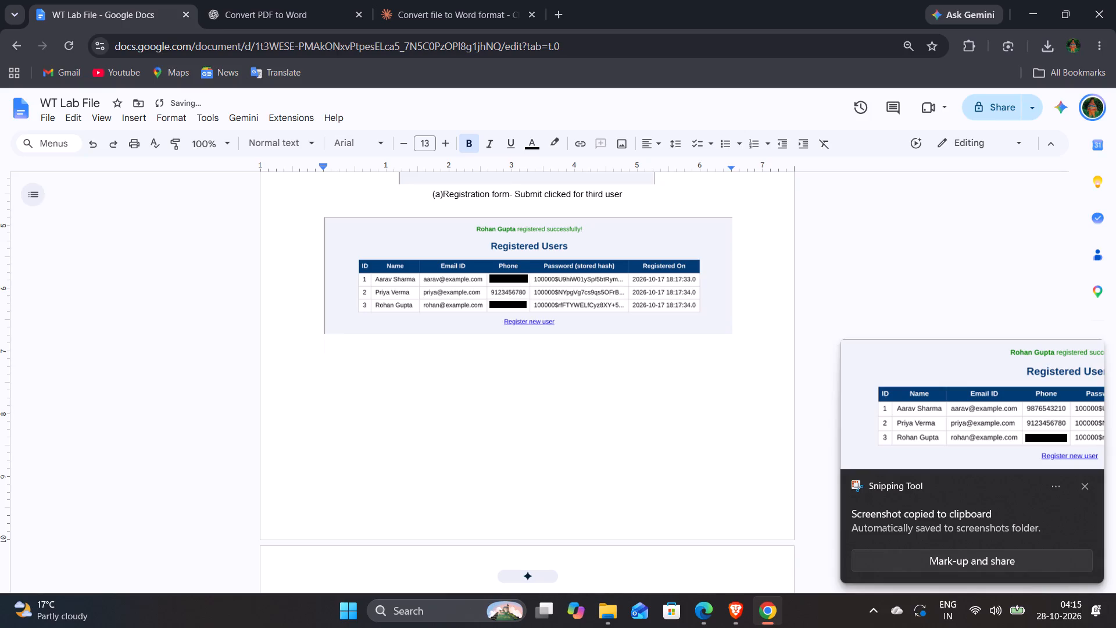
key("Tab")
key("Tab")
key("Tab")
key("Tab")
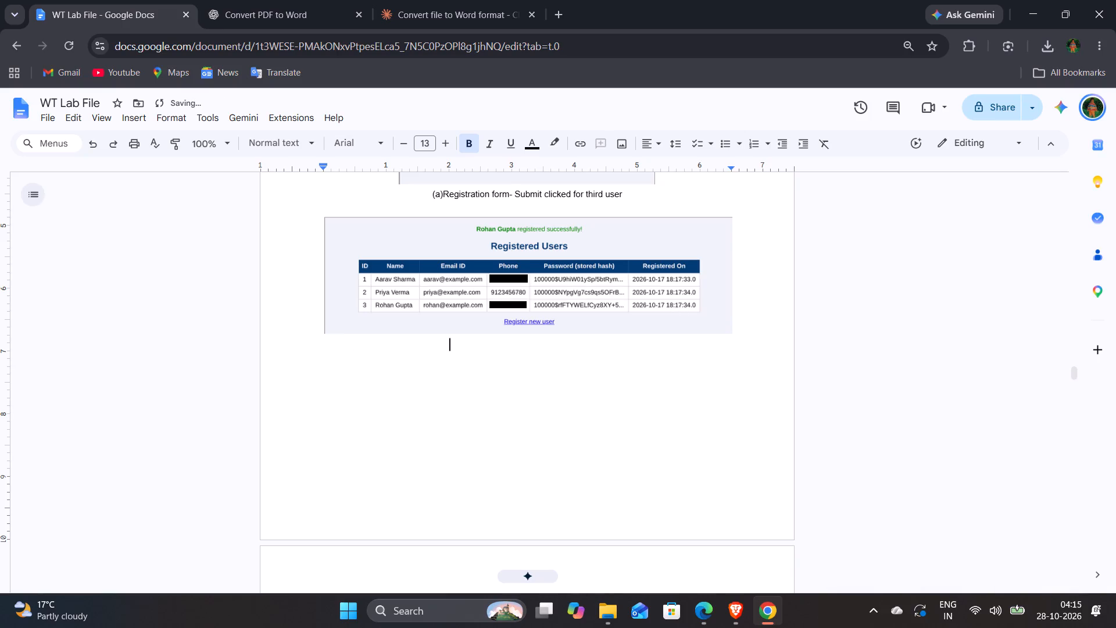
key("Tab")
left_click(663, 145)
left_click(662, 164)
key("BackSpace")
key("BackSpace")
key("BackSpace")
key("BackSpace")
key("BackSpace")
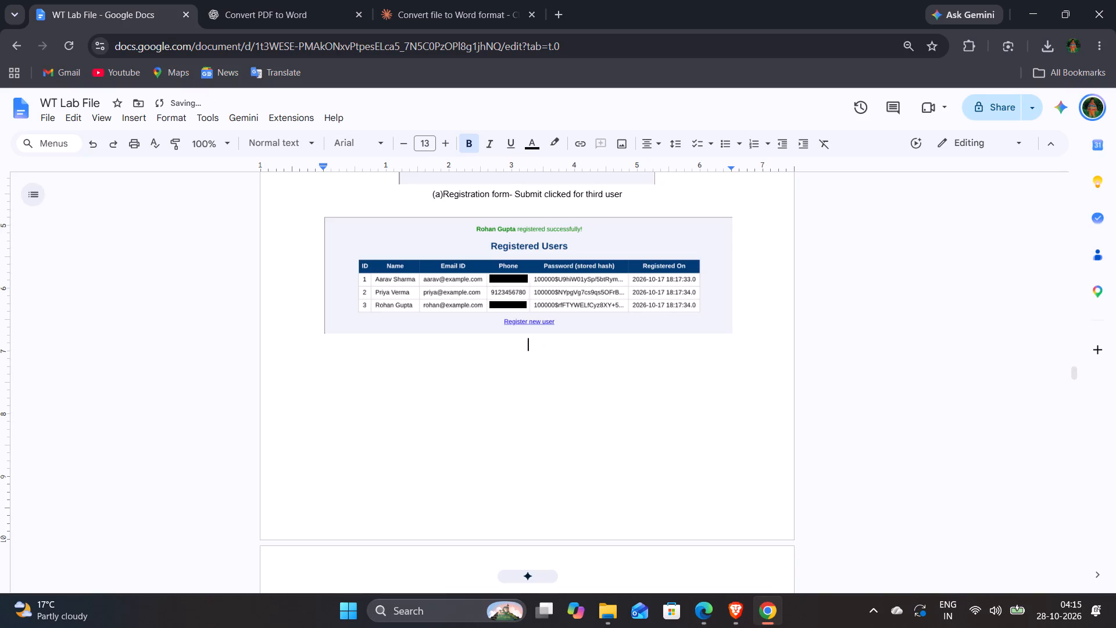
Set the caption line beneath the Registered Users image to non-bold, size 10 text and enter the label "(b)".
type("(b")
key("BackSpace")
key("BackSpace")
triple_click(403, 150)
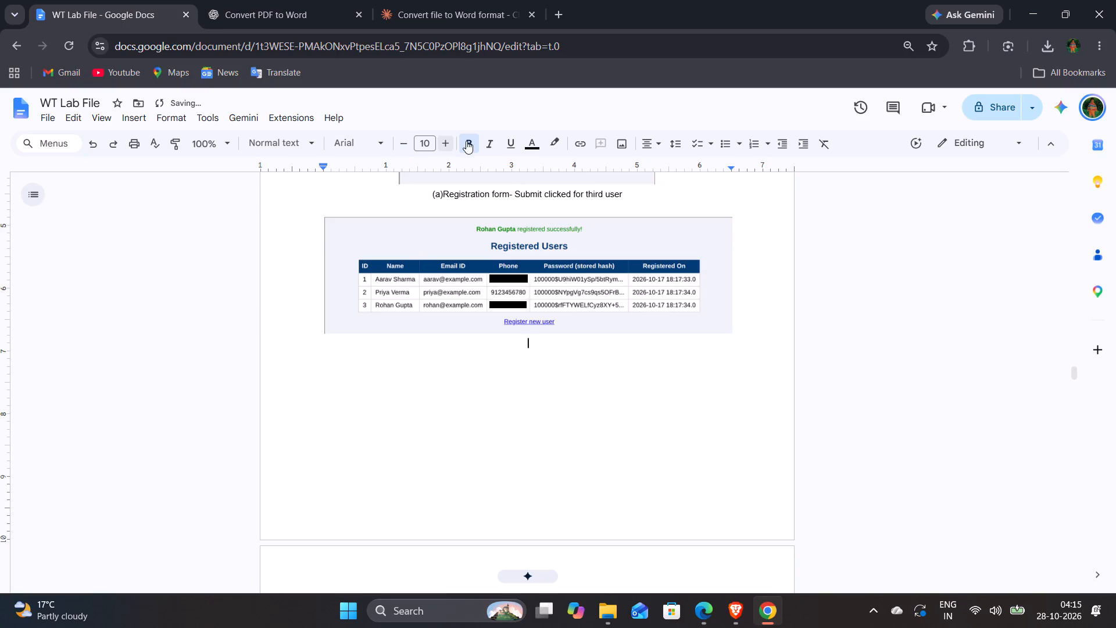
left_click(466, 142)
key("shift+parenleft")
type("b)")
Check the wording in the PDF in Edge, complete the caption as "(b)Records inserted and displayed form the users table", and add two line breaks.
left_click(715, 619)
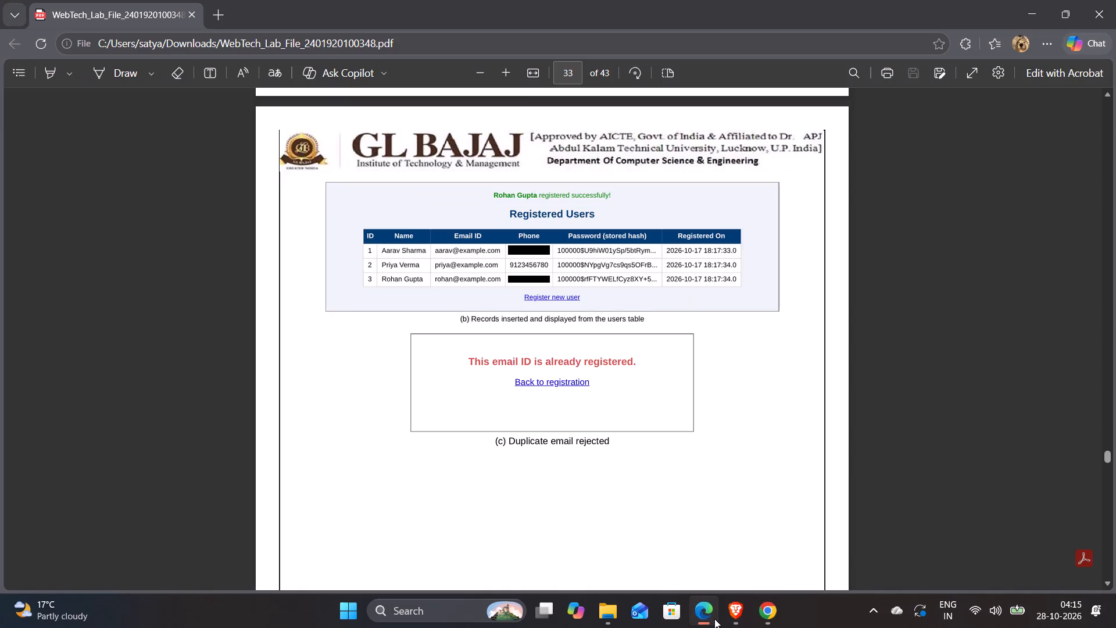
left_click(714, 619)
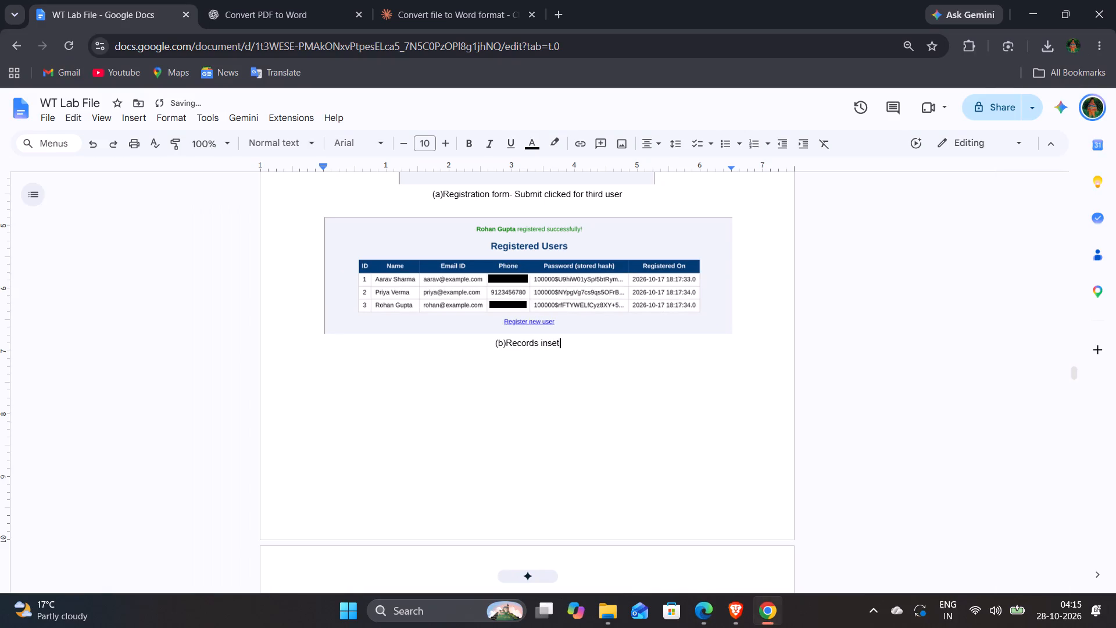
key("BackSpace")
type("rted n")
key("BackSpace")
type("and displayed form")
key("space")
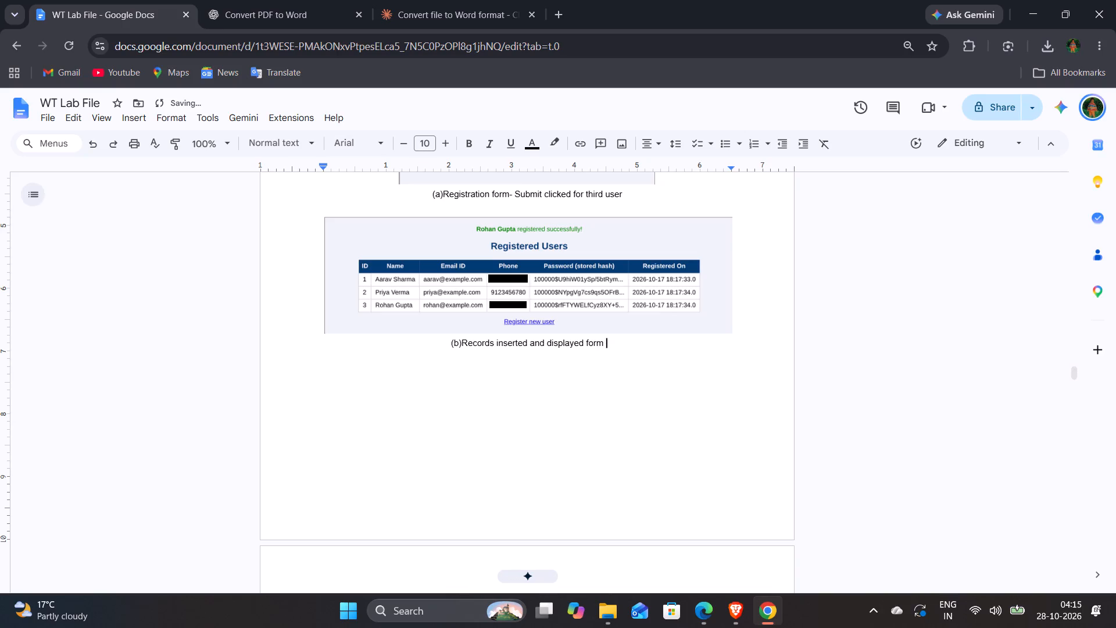
key("alt+Tab")
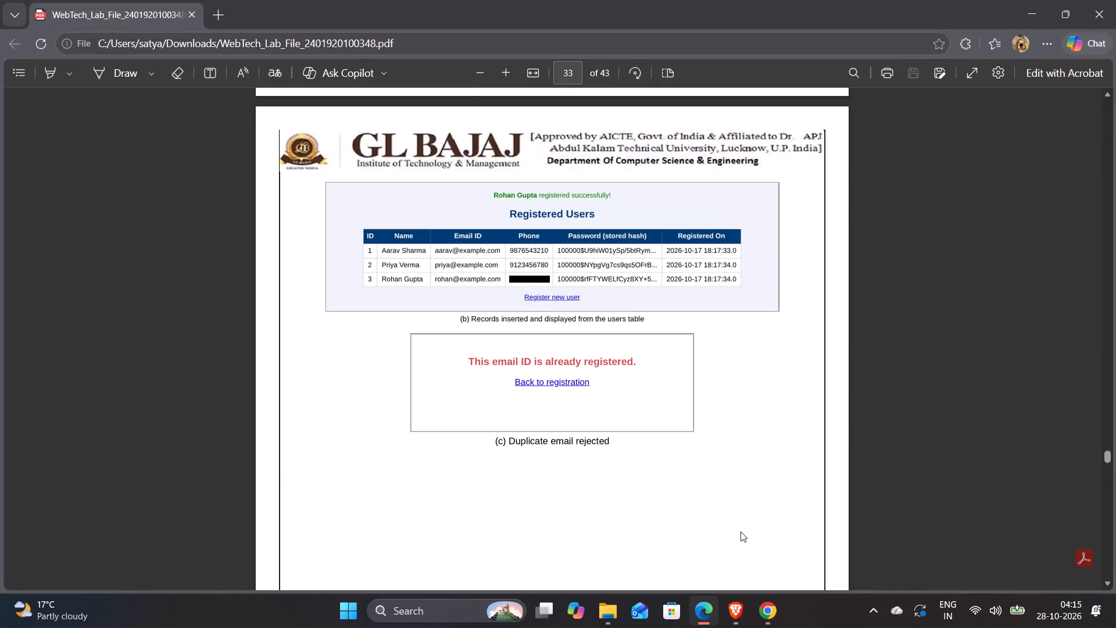
key("alt+Tab")
type("the users table")
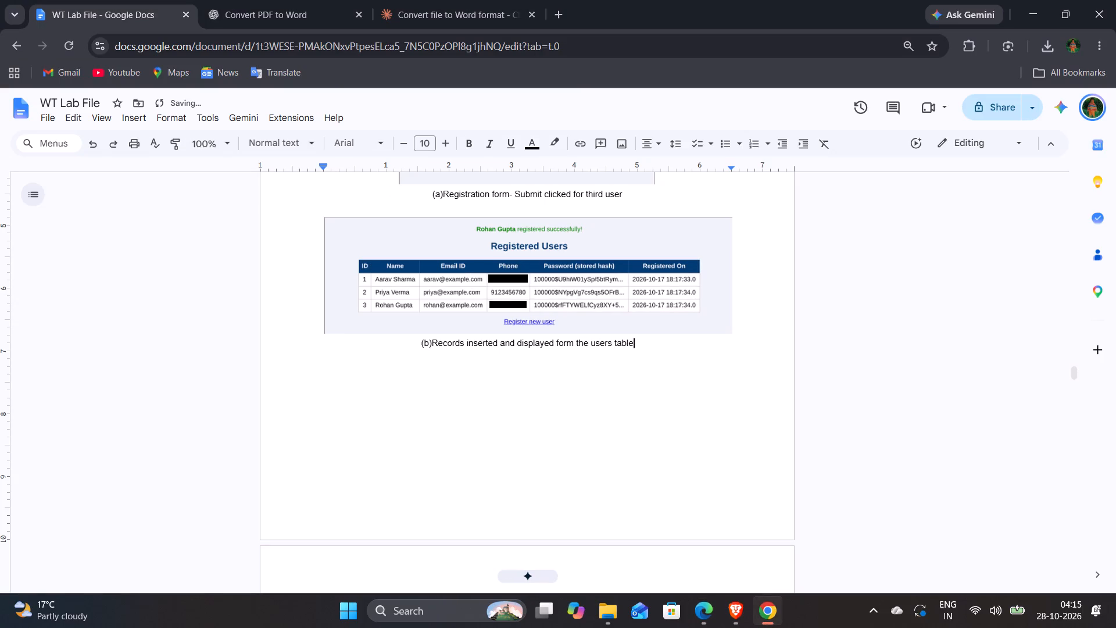
key("Return")
key("Return")
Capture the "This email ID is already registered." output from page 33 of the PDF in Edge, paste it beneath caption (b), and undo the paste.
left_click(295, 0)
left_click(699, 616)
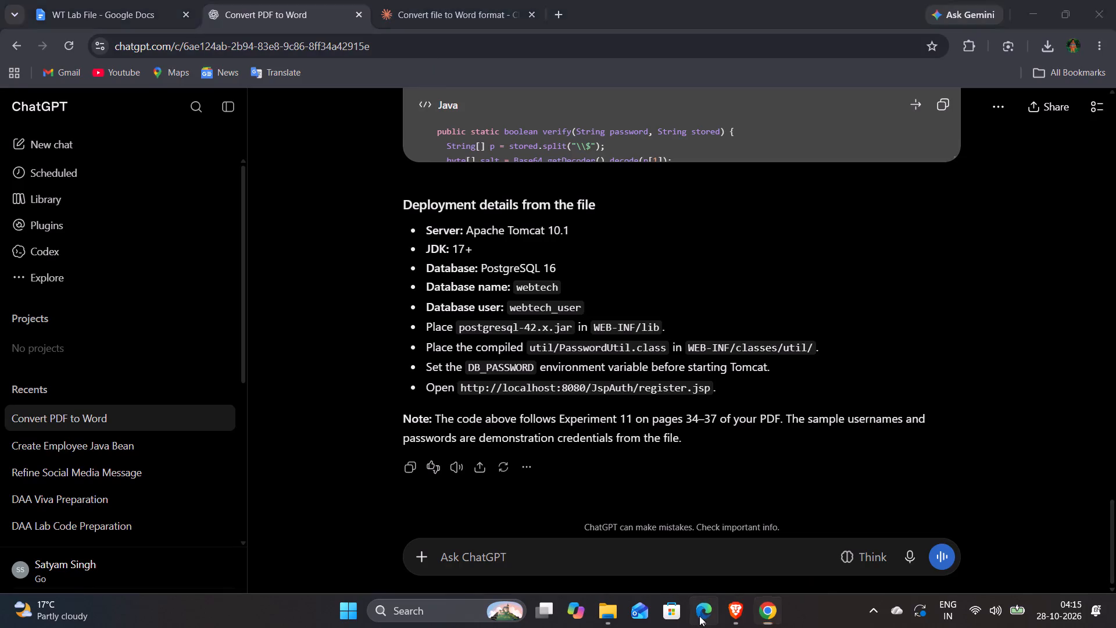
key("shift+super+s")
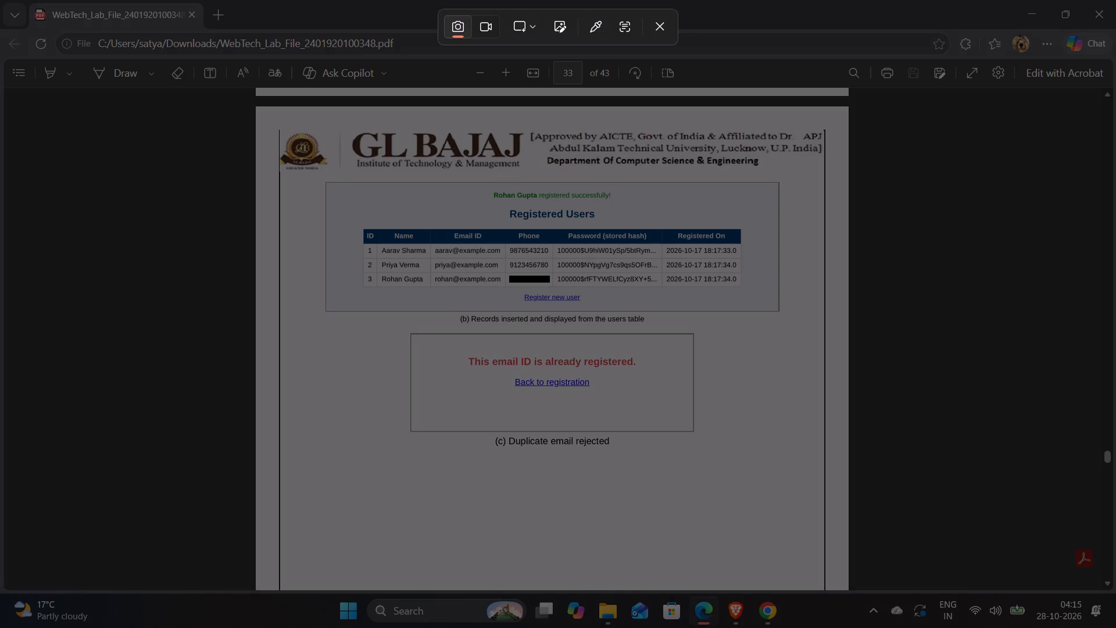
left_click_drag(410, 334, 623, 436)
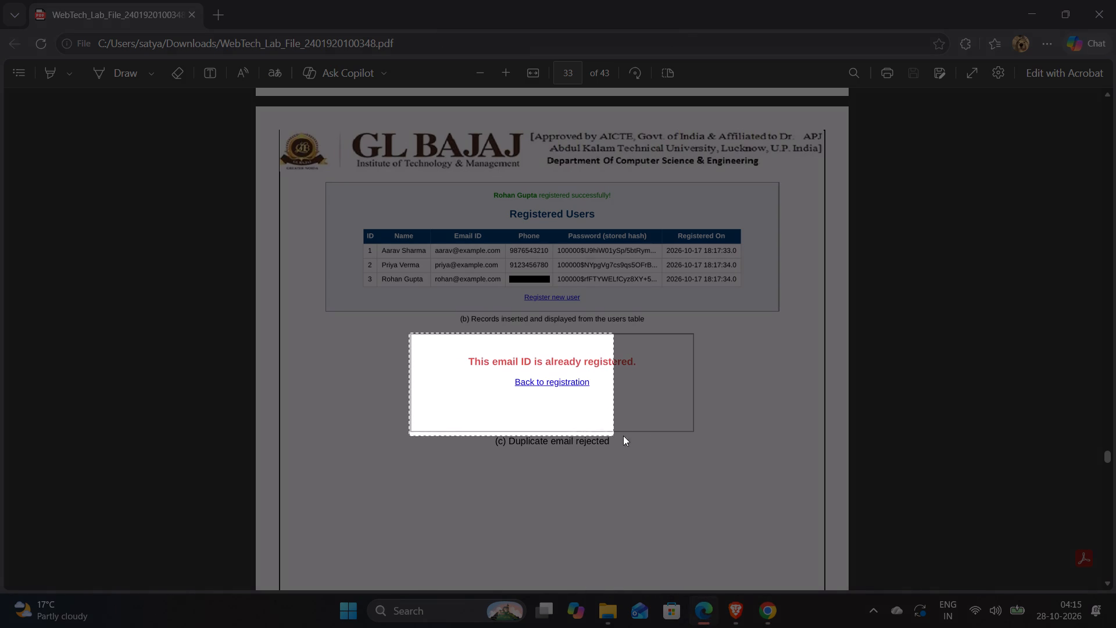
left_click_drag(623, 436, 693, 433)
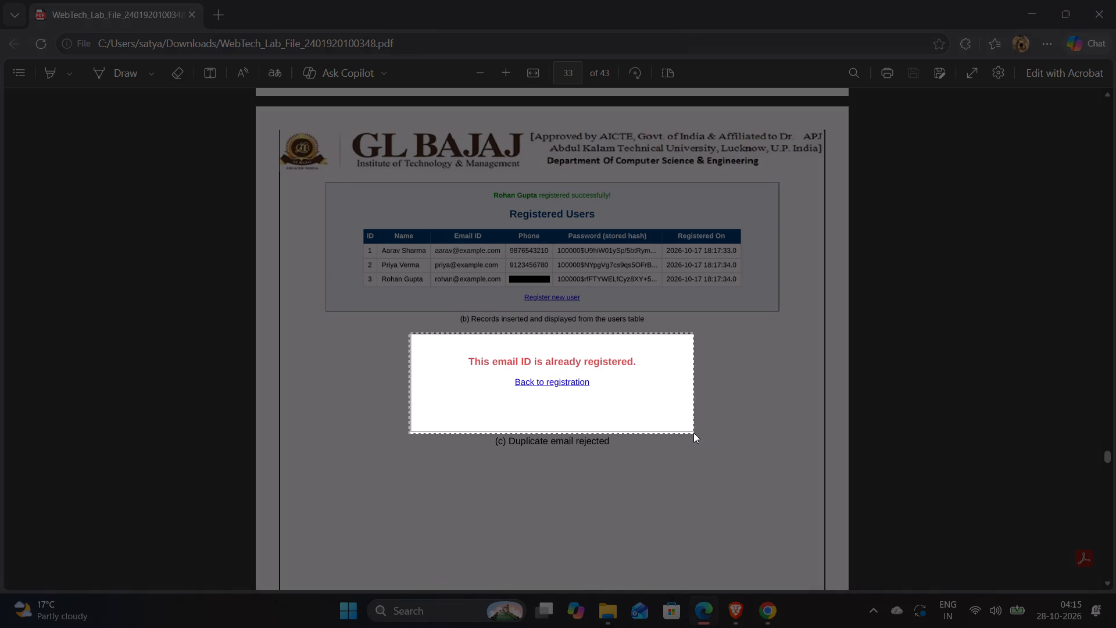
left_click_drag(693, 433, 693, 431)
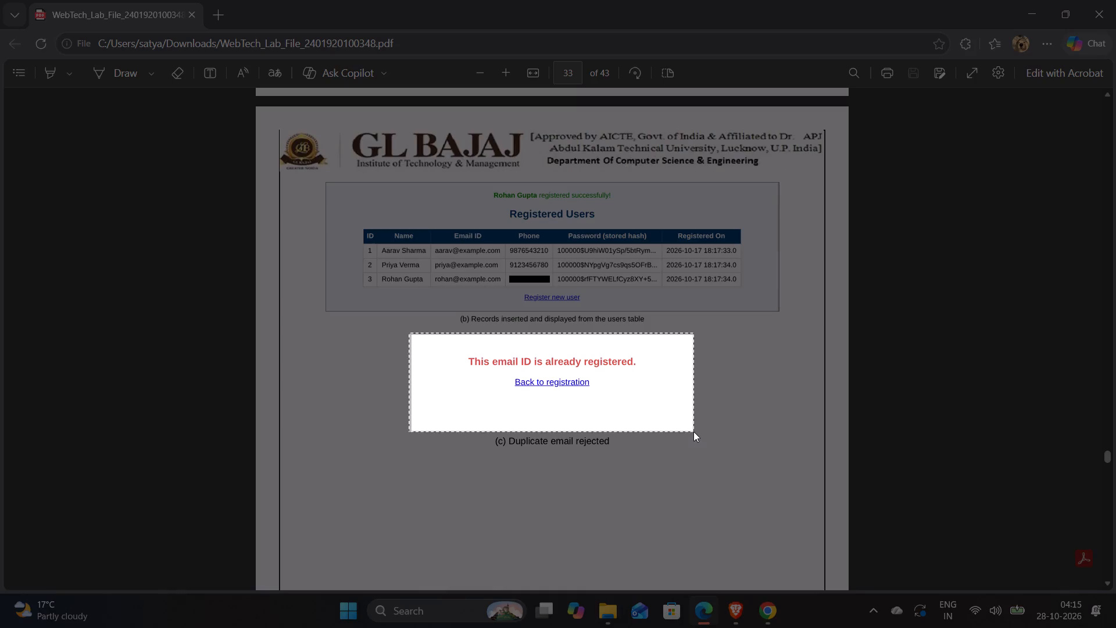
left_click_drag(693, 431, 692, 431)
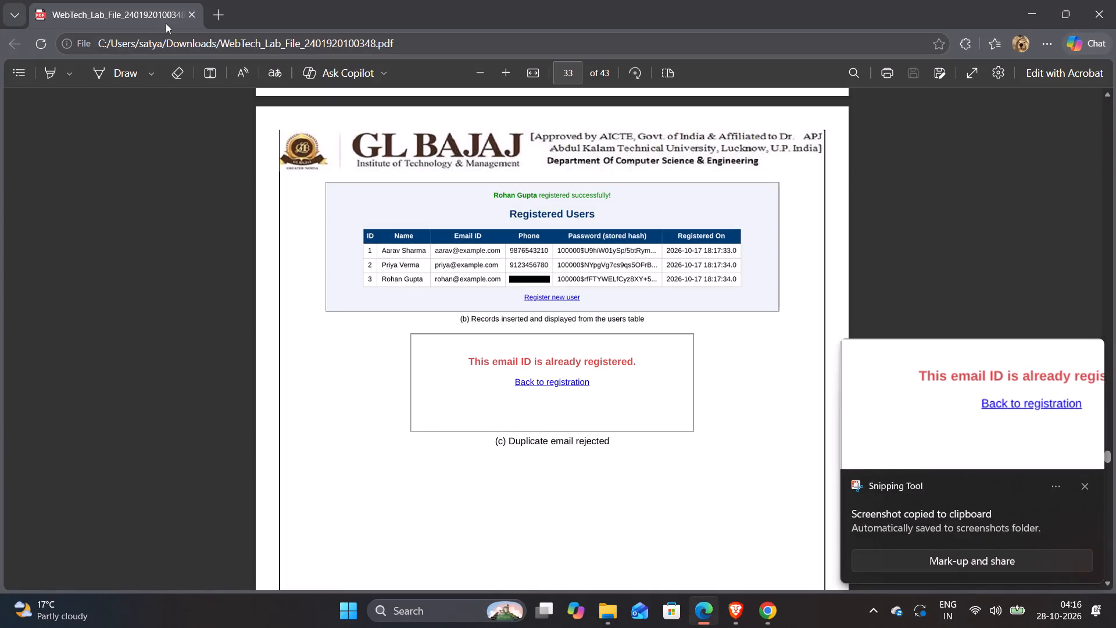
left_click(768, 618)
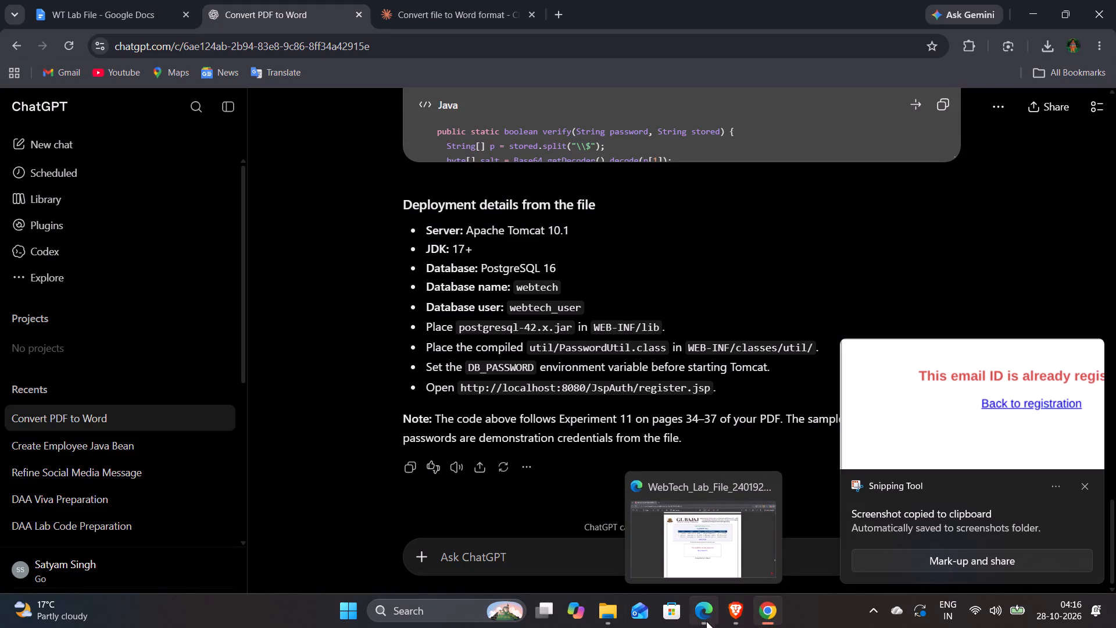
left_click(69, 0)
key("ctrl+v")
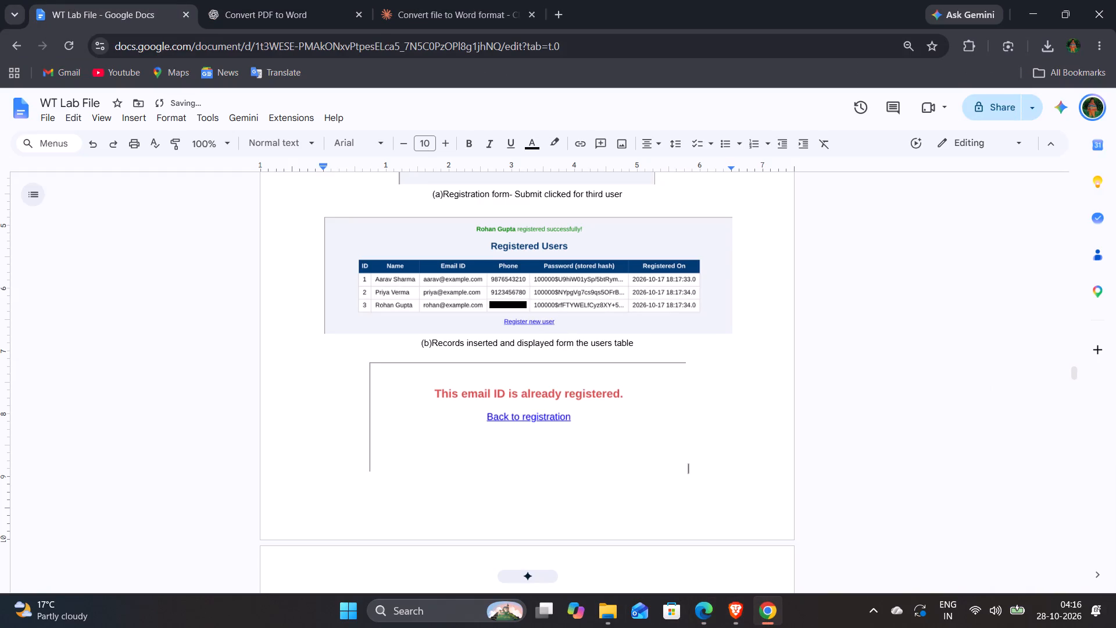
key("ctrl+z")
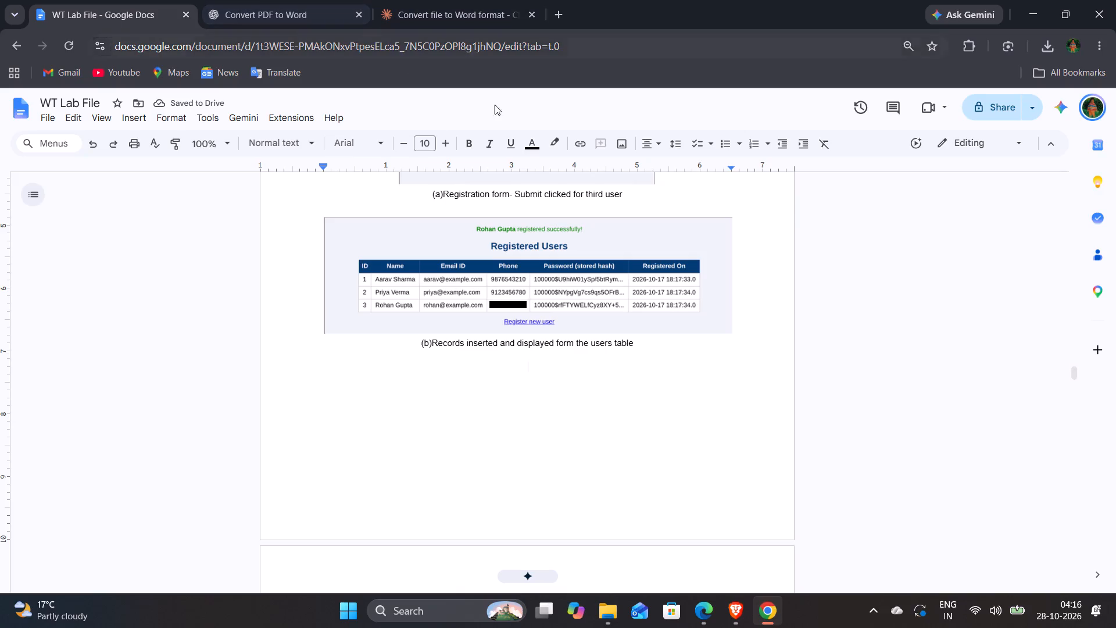
Switch to the PDF in Edge and recapture the "This email ID is already registered." box on page 33 with its whole border included.
left_click(700, 613)
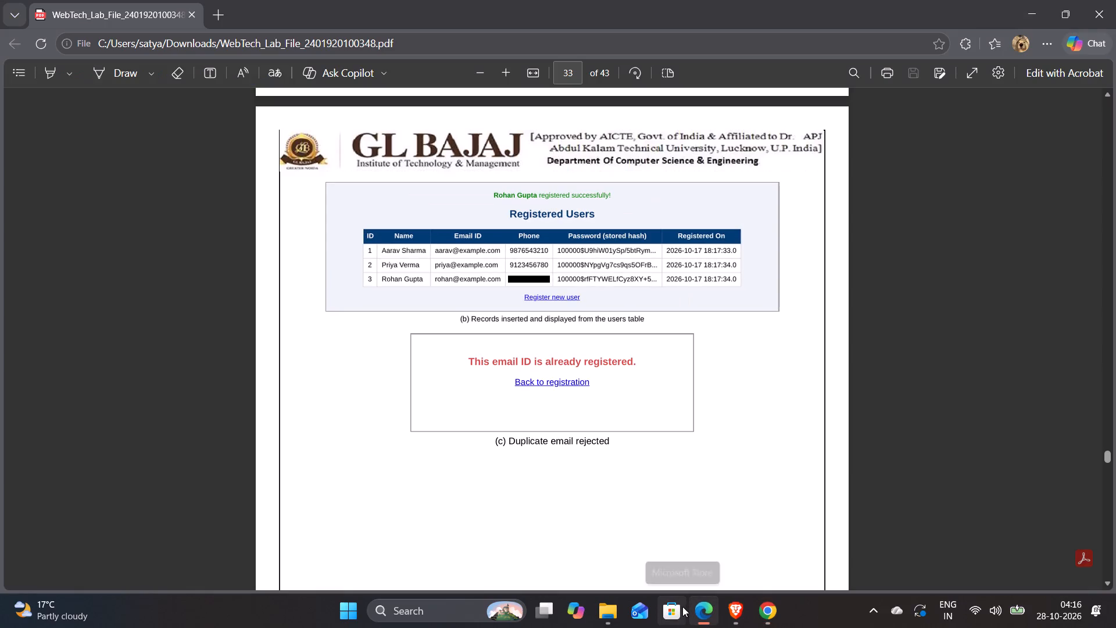
key("shift+super+s")
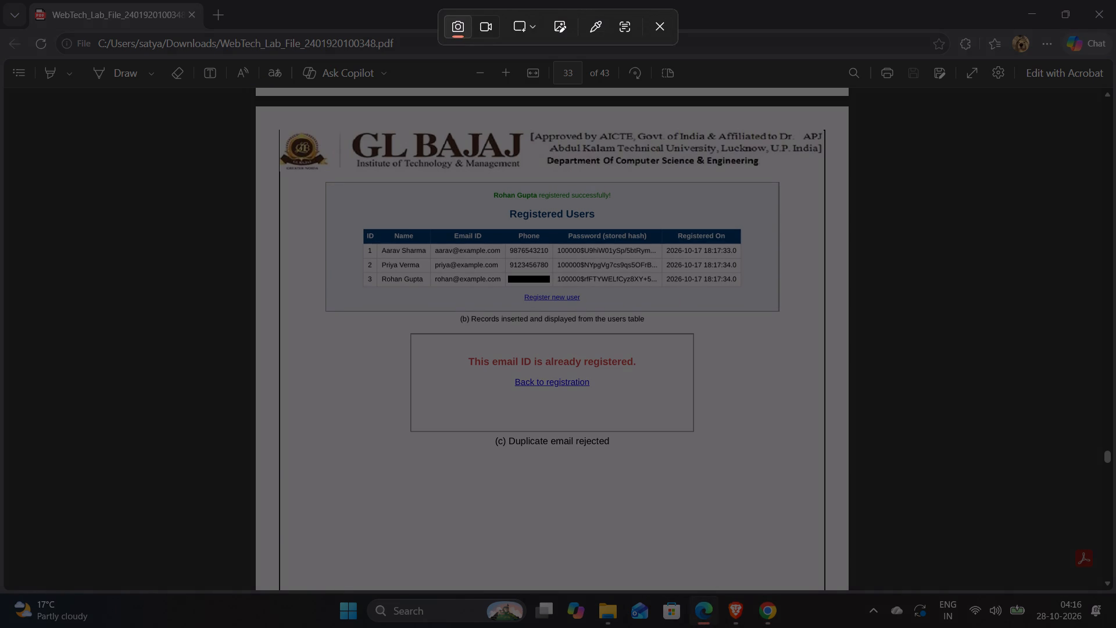
left_click_drag(409, 333, 699, 433)
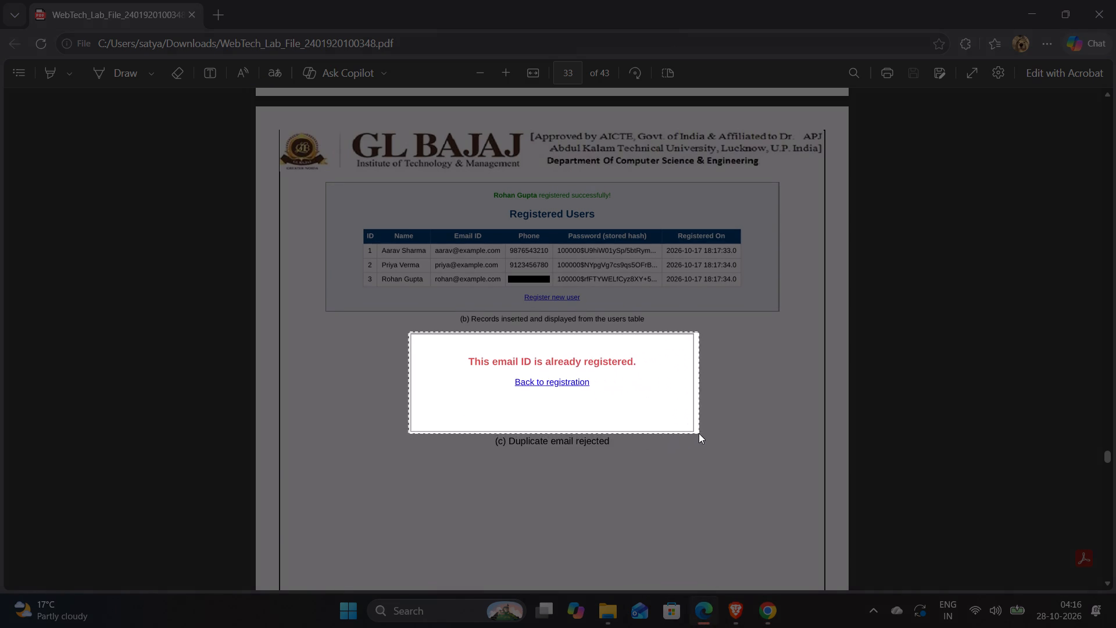
left_click_drag(699, 433, 695, 433)
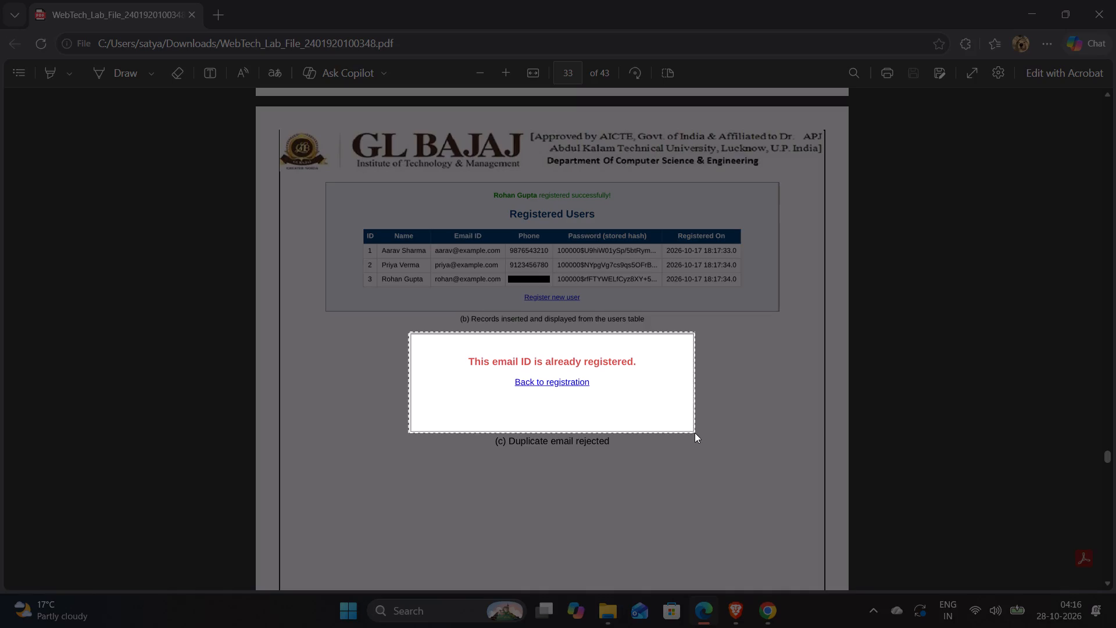
left_click_drag(695, 433, 695, 433)
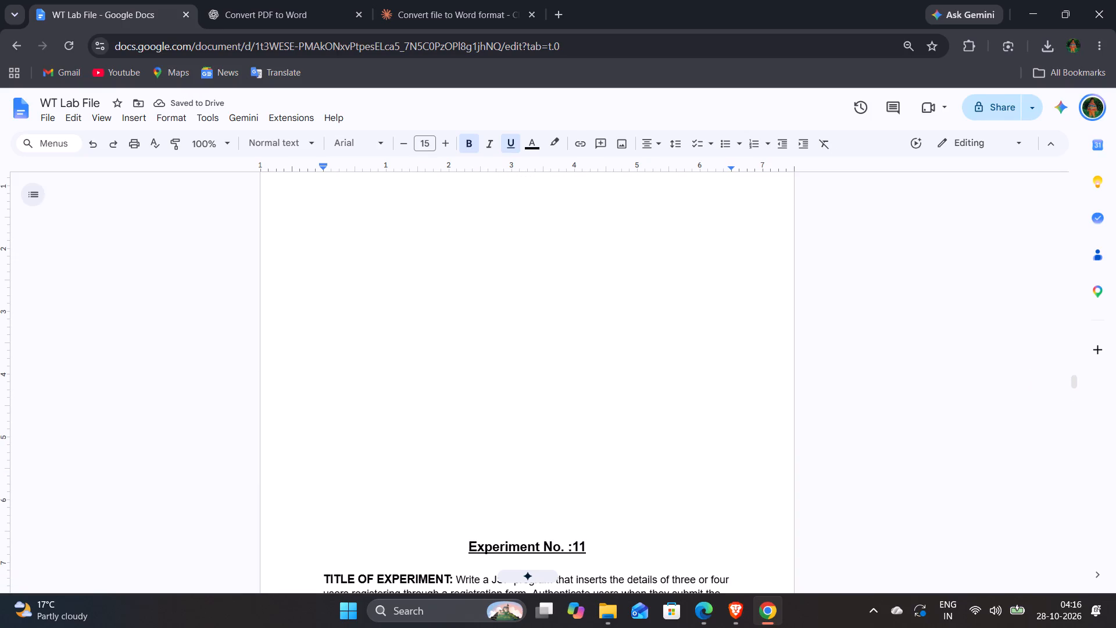
In the WT Lab File, delete the run of blank lines above the "Experiment No. :11" heading to pull it towards the top of its page.
key("BackSpace")
key("BackSpace")
key("BackSpace")
key("BackSpace")
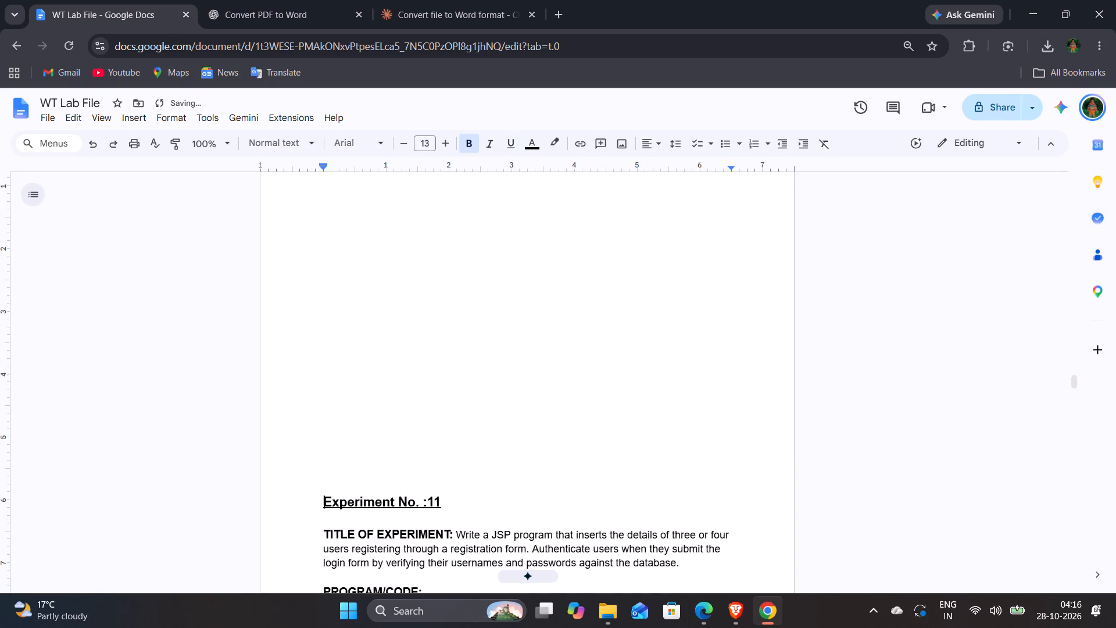
key("BackSpace")
key("BackSpace")
key("BackSpace")
key("BackSpace")
key("BackSpace")
key("BackSpace")
key("BackSpace")
key("BackSpace")
key("BackSpace")
key("BackSpace")
key("BackSpace")
key("BackSpace")
key("BackSpace")
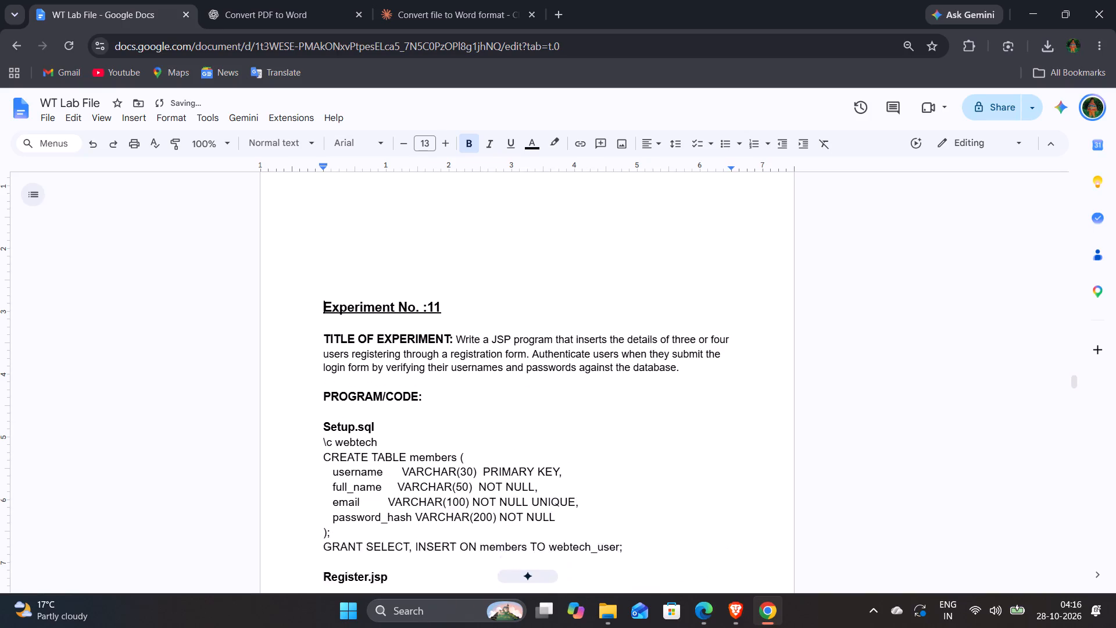
key("BackSpace")
key("BackSpace")
key("BackSpace")
key("BackSpace")
key("BackSpace")
key("BackSpace")
key("BackSpace")
key("BackSpace")
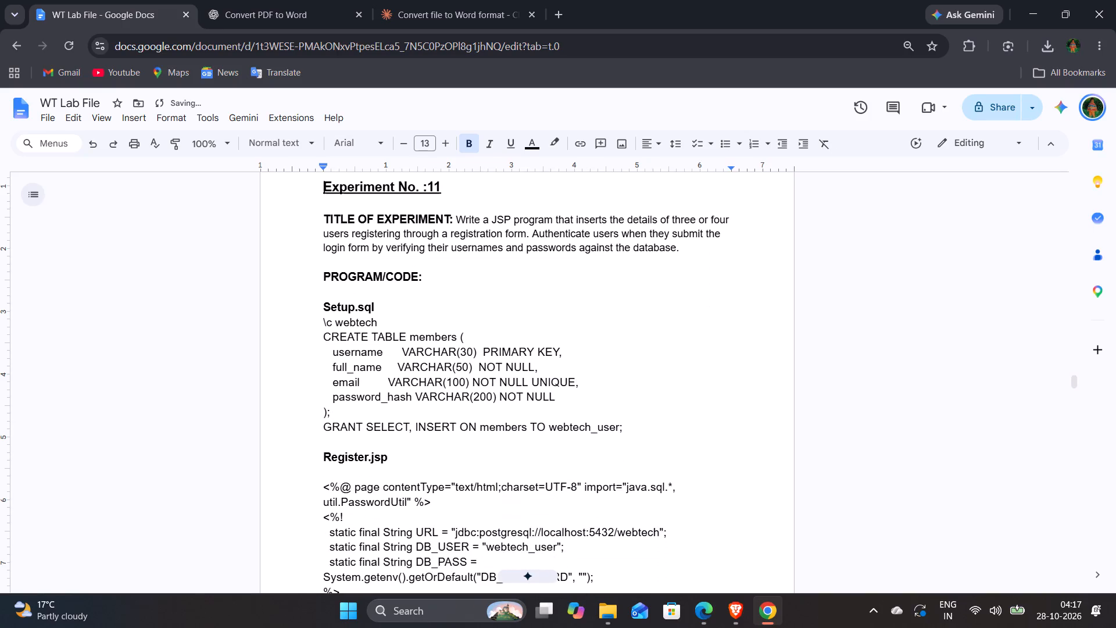
Remove the remaining blank lines between the duplicate-email image and the "Experiment No. :11" heading, and restart the heading on its own centred line.
left_click(1074, 386)
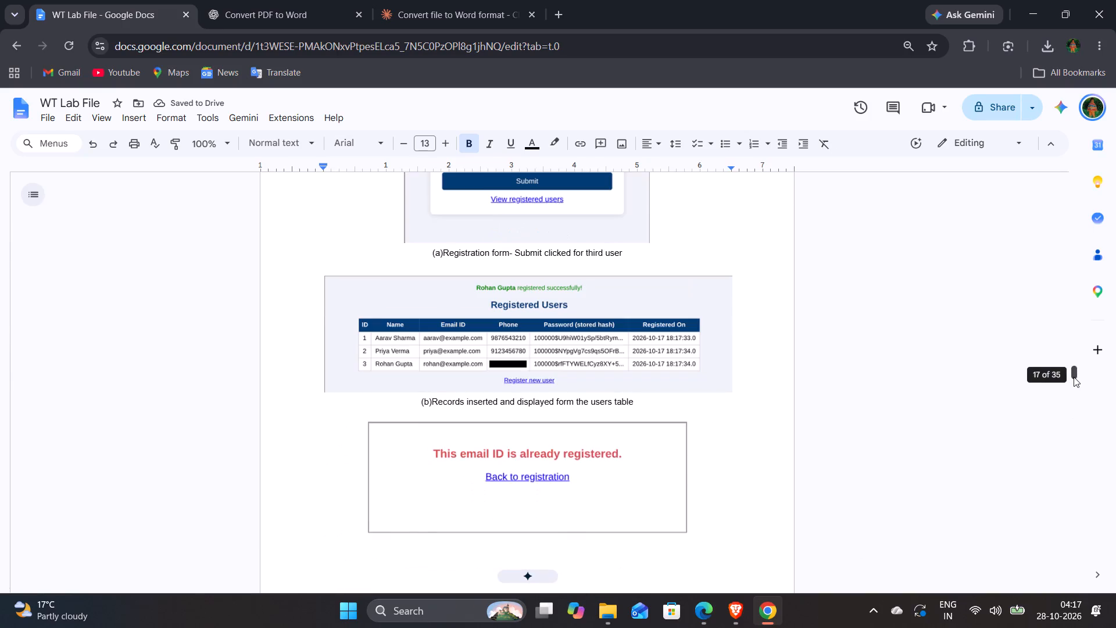
key("BackSpace")
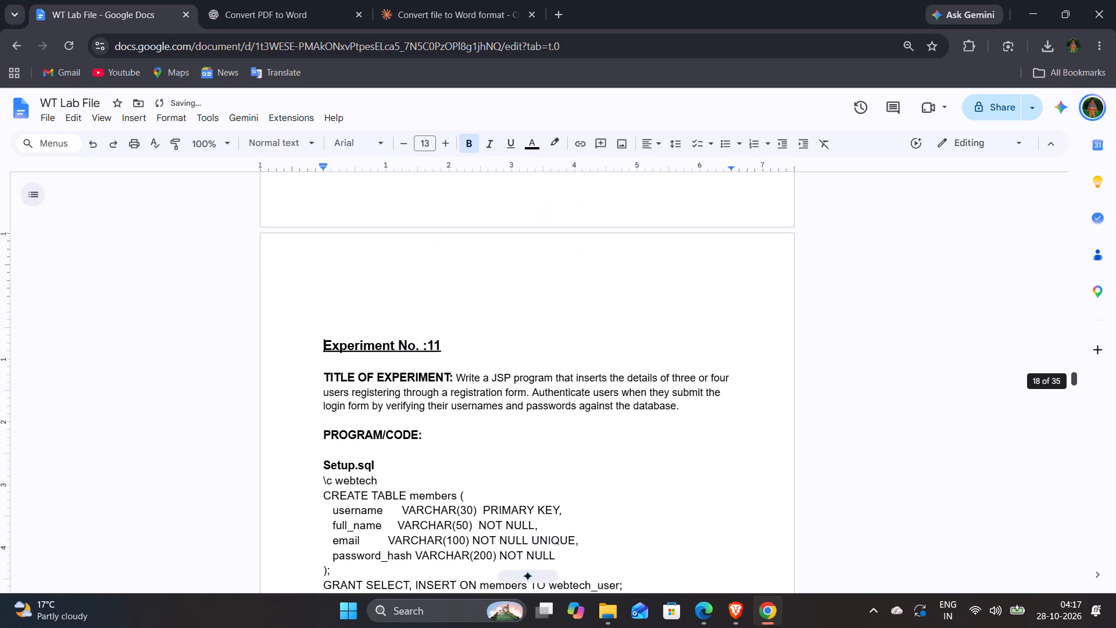
key("BackSpace")
key("BackSpace")
key("BackSpace")
key("BackSpace")
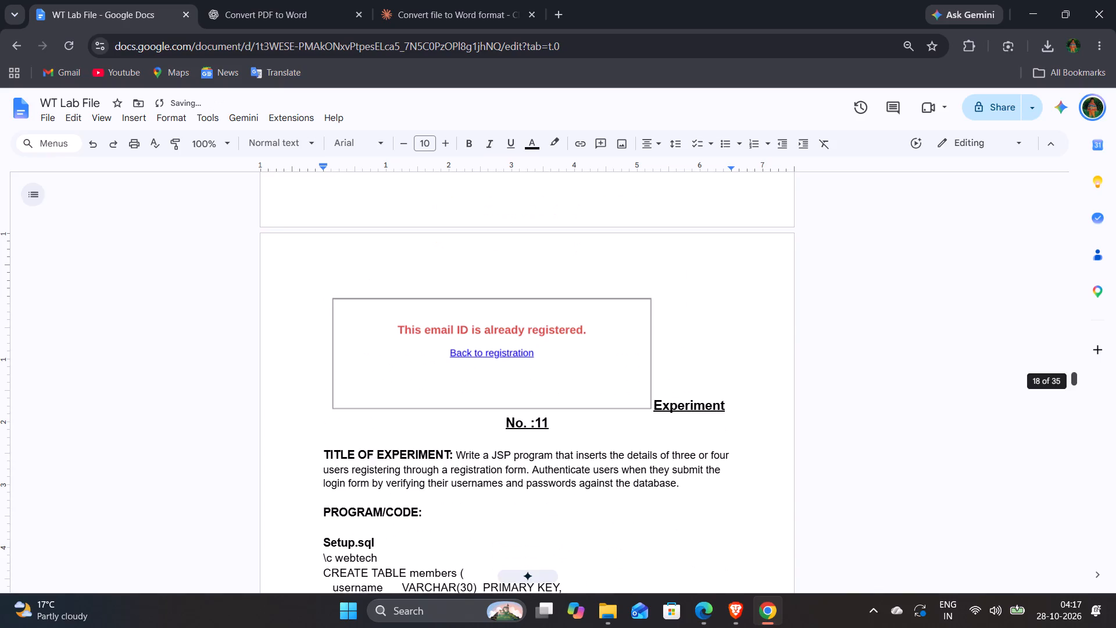
key("Return")
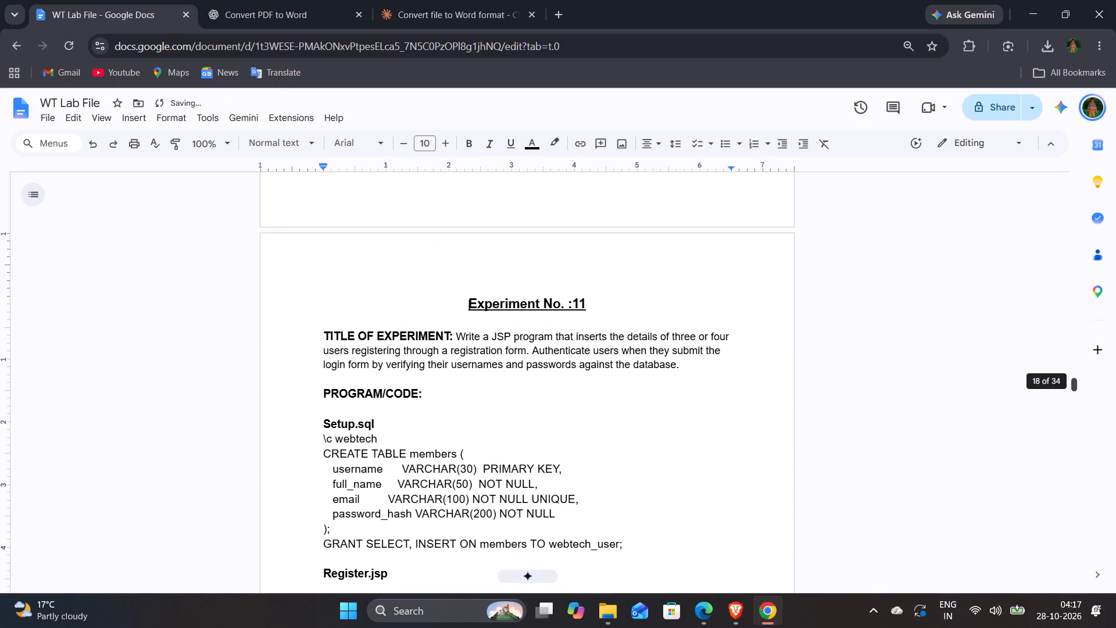
left_click_drag(1076, 389, 1082, 369)
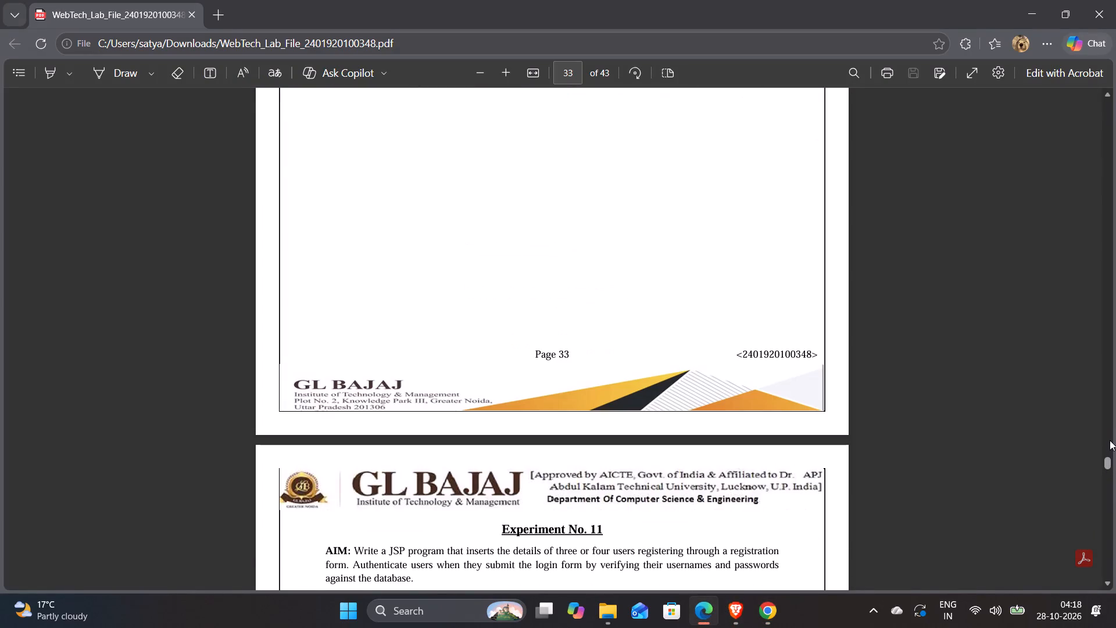
left_click_drag(1110, 440, 1110, 437)
left_click_drag(1109, 463, 1113, 394)
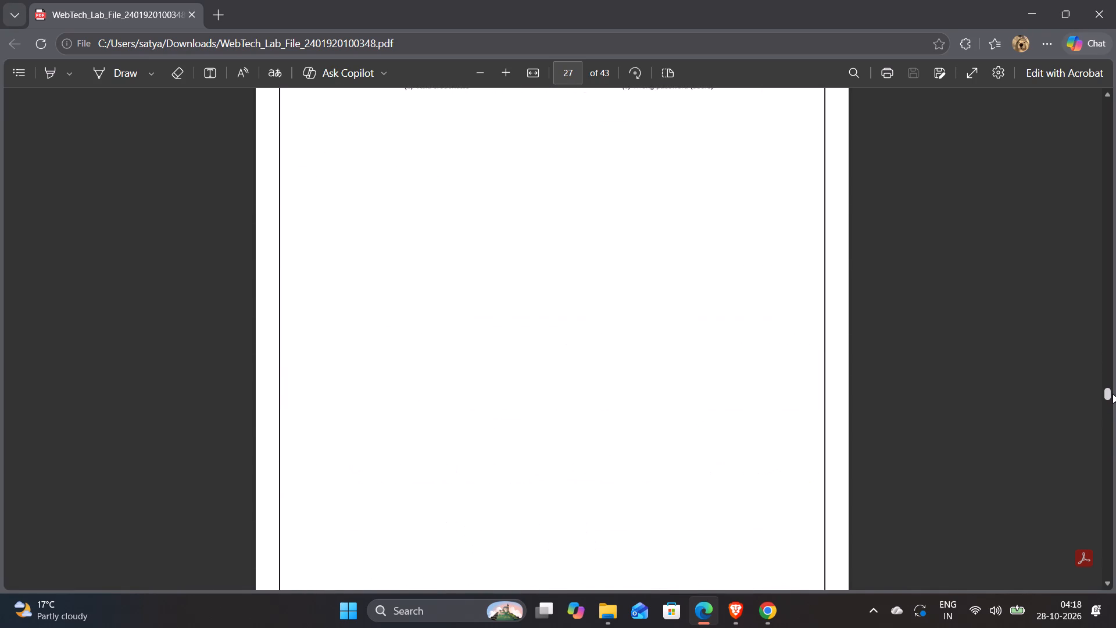
left_click_drag(1113, 394, 1115, 386)
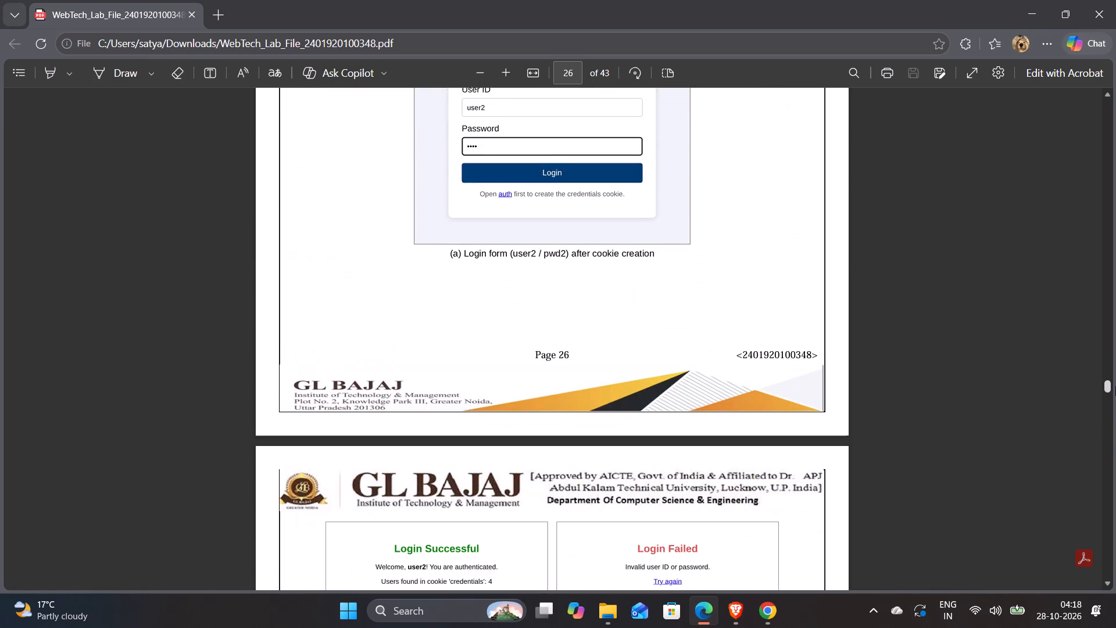
left_click_drag(1115, 386, 1115, 363)
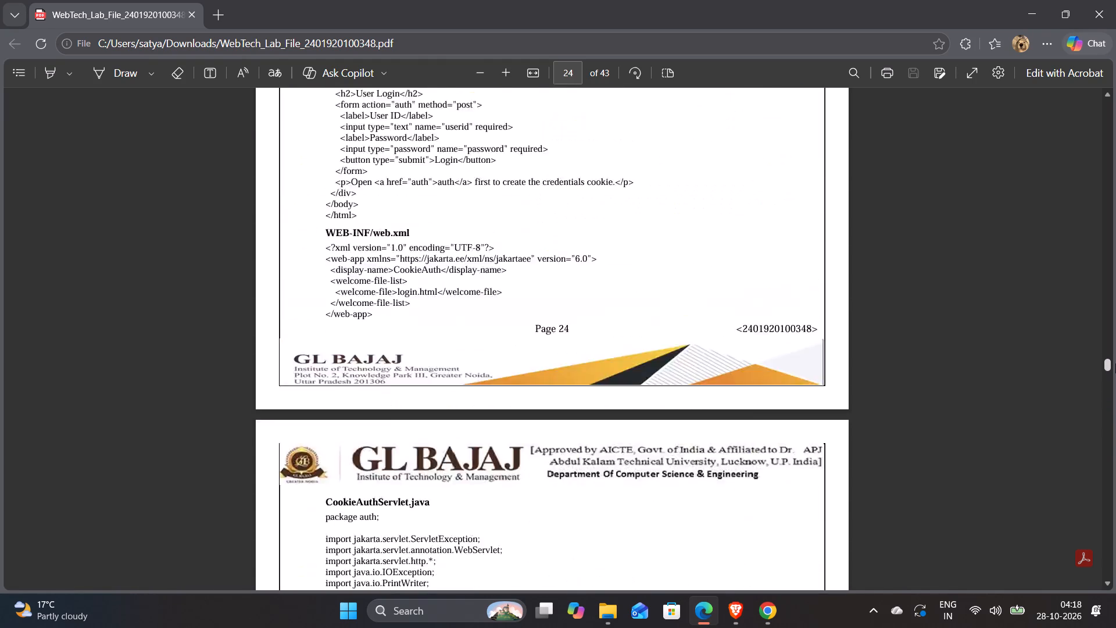
left_click_drag(1115, 363, 1113, 375)
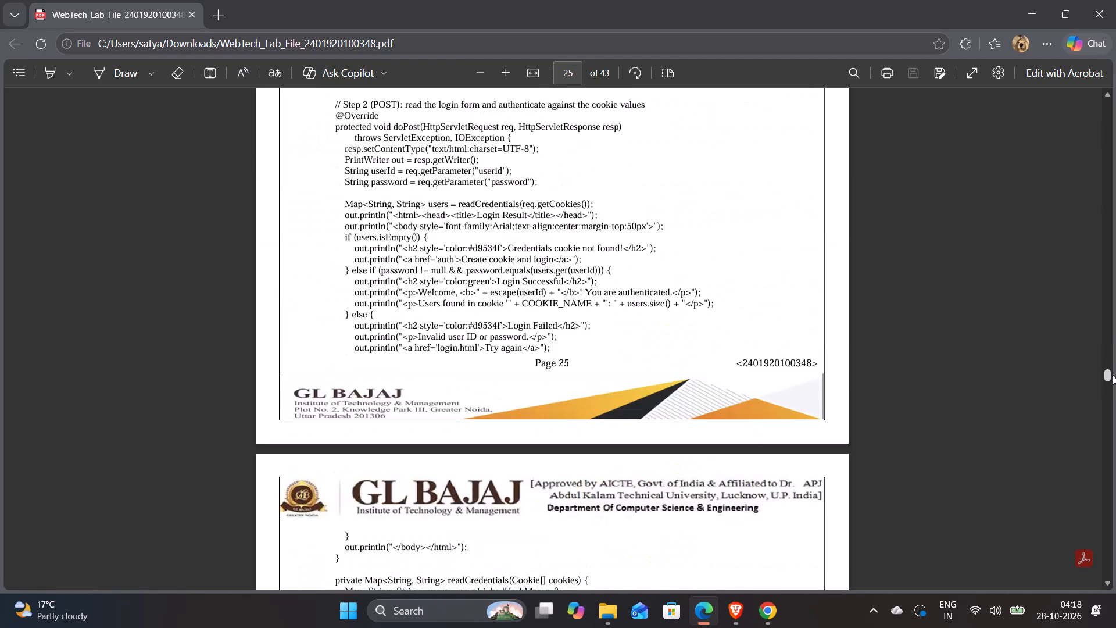
left_click_drag(1113, 375, 1112, 383)
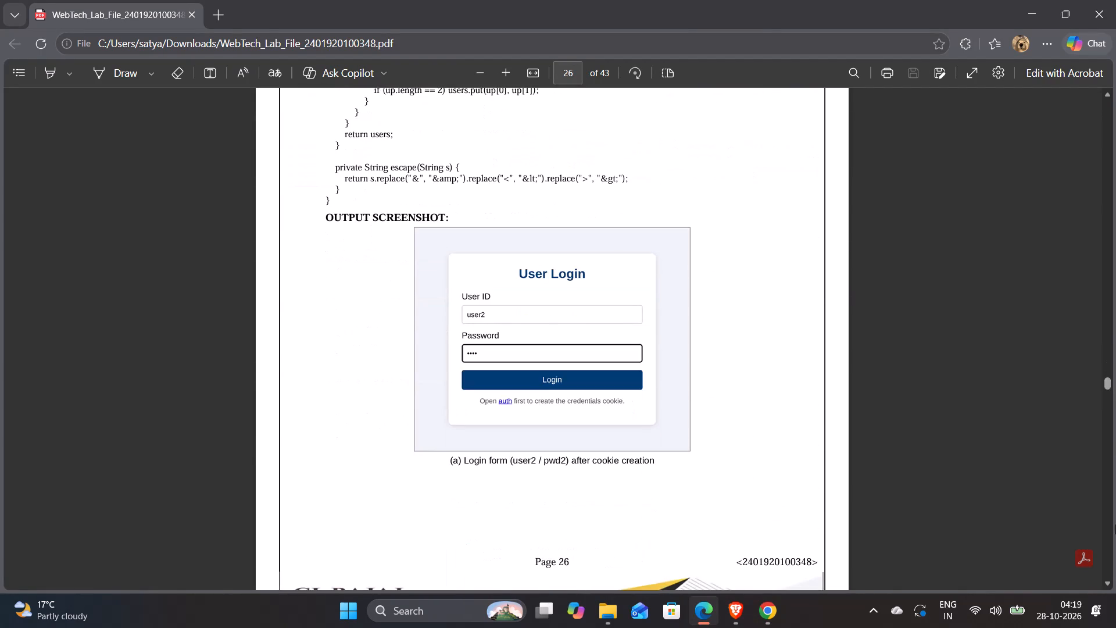
key("shift+super+s")
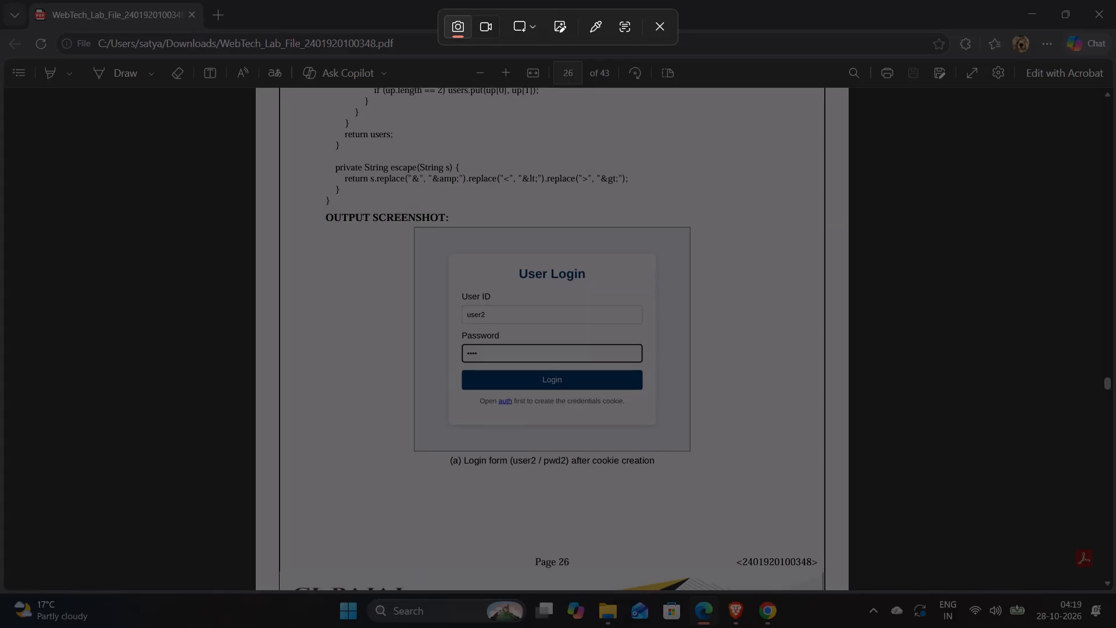
left_click_drag(413, 226, 703, 452)
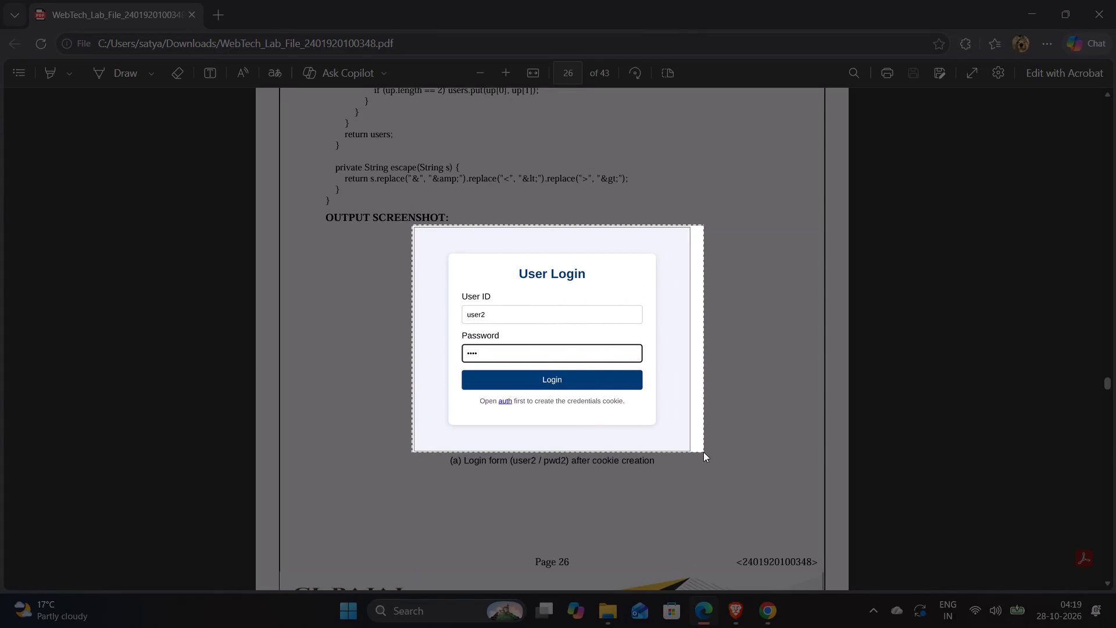
left_click_drag(703, 452, 691, 453)
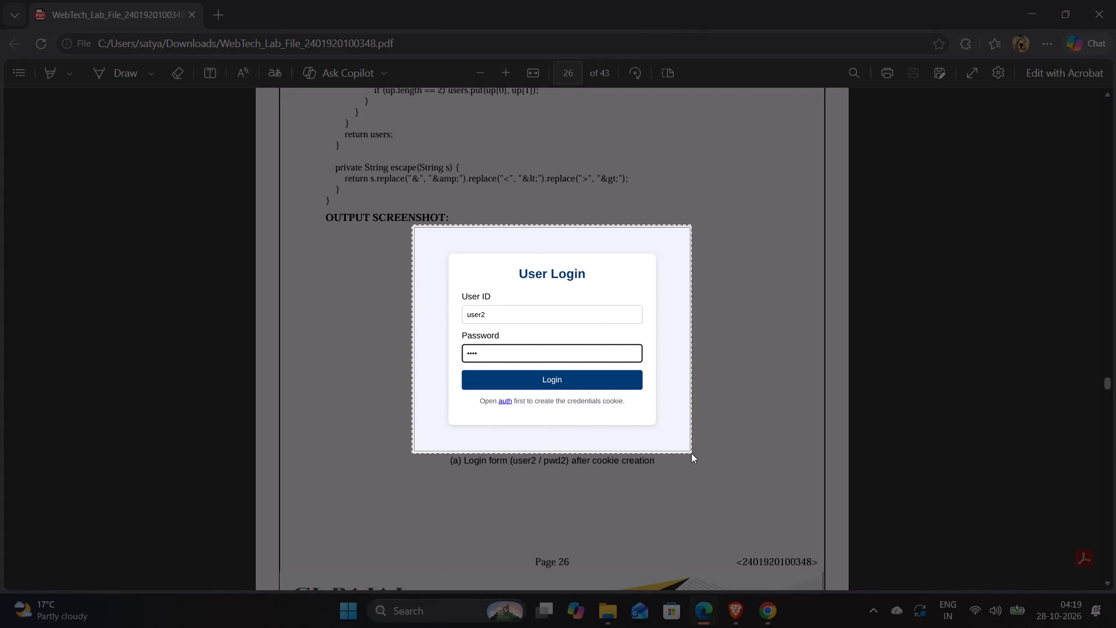
left_click_drag(691, 453, 693, 453)
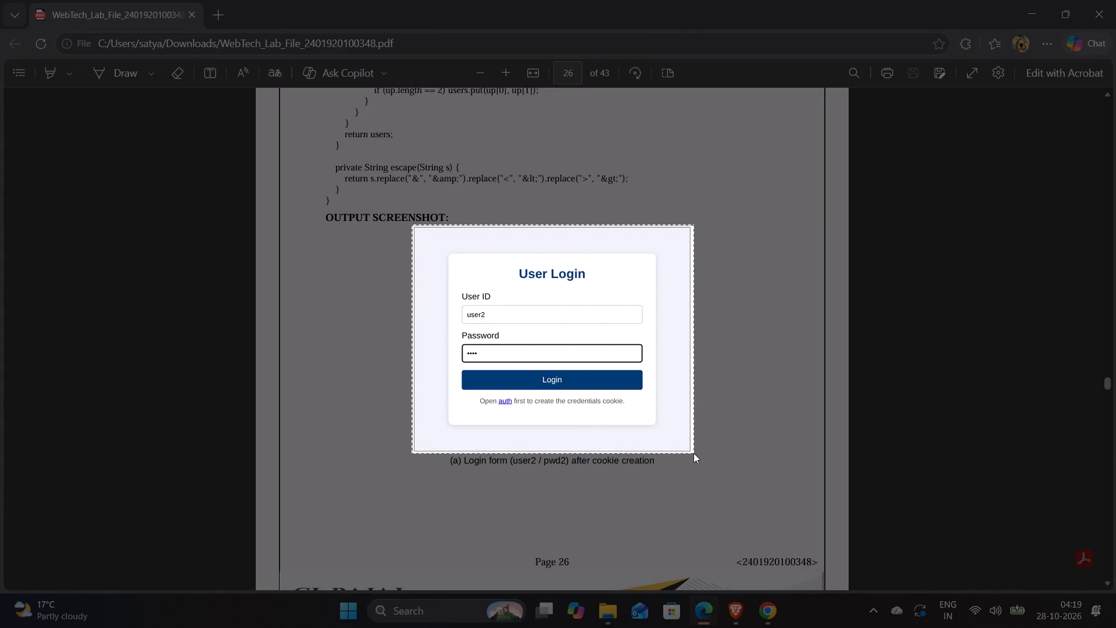
left_click_drag(693, 453, 694, 452)
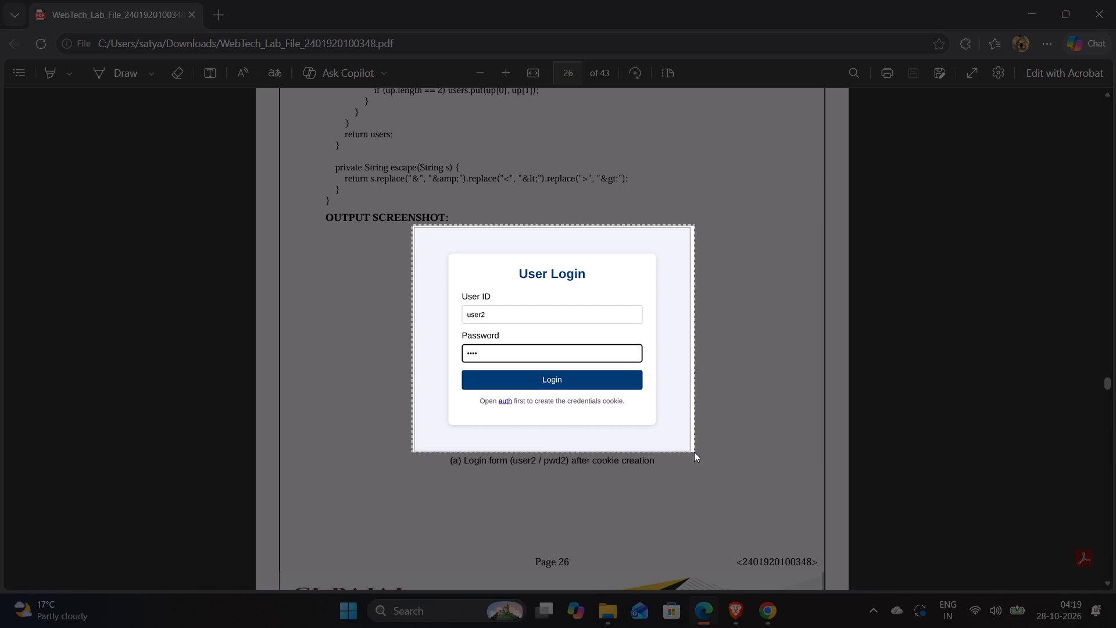
left_click_drag(694, 452, 690, 453)
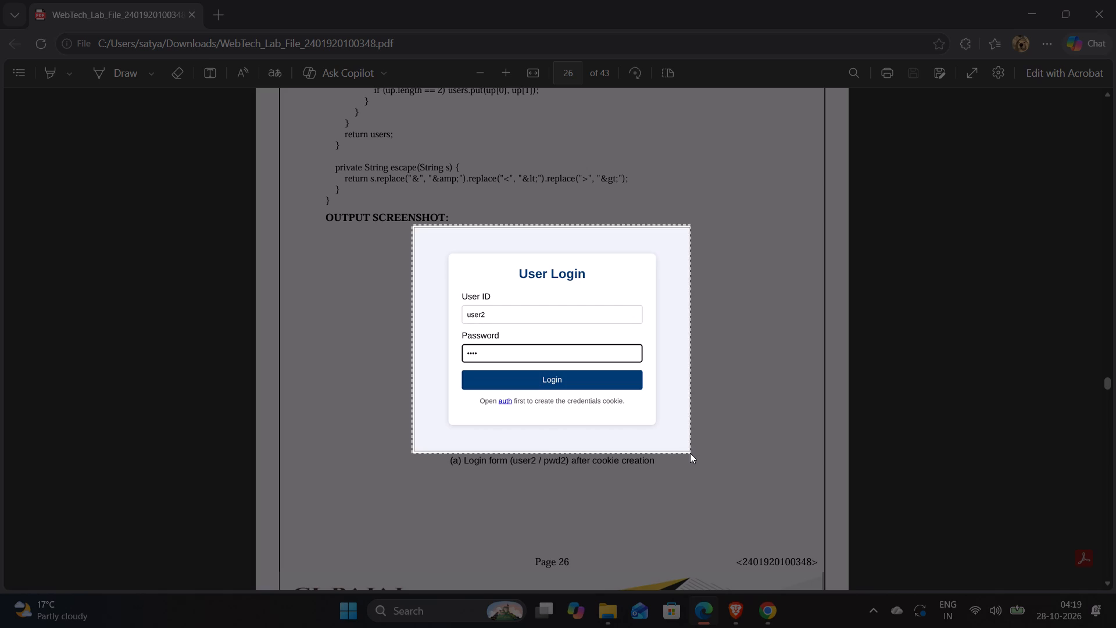
left_click_drag(690, 453, 692, 452)
Switch back to the WT Lab File in Chrome and paste the captured User Login image beneath the OUTPUT heading.
left_click(767, 622)
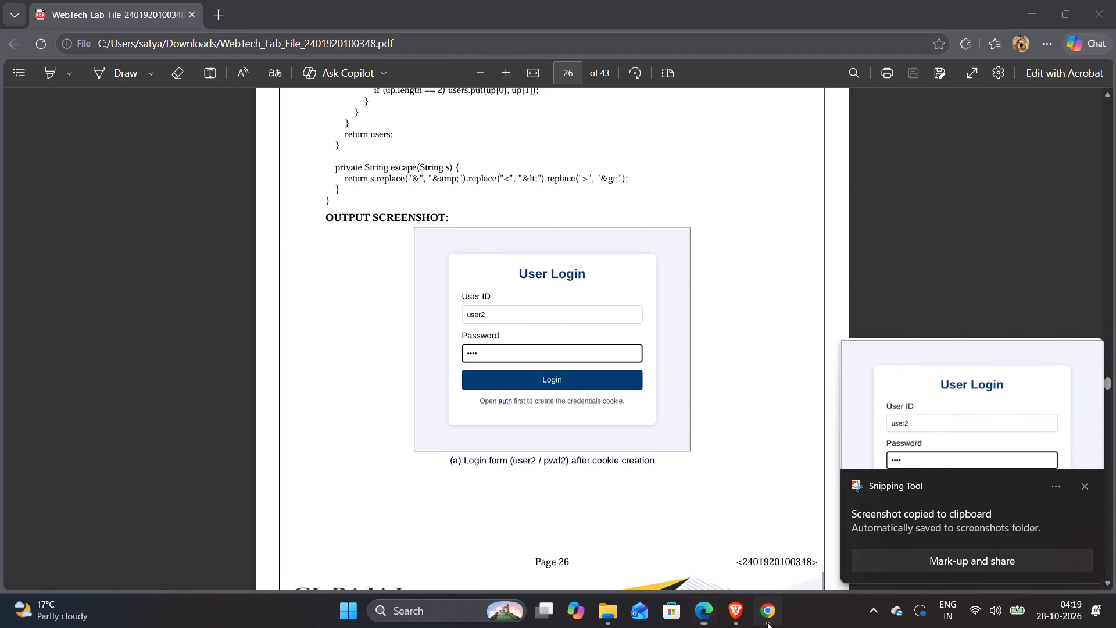
key("ctrl+v")
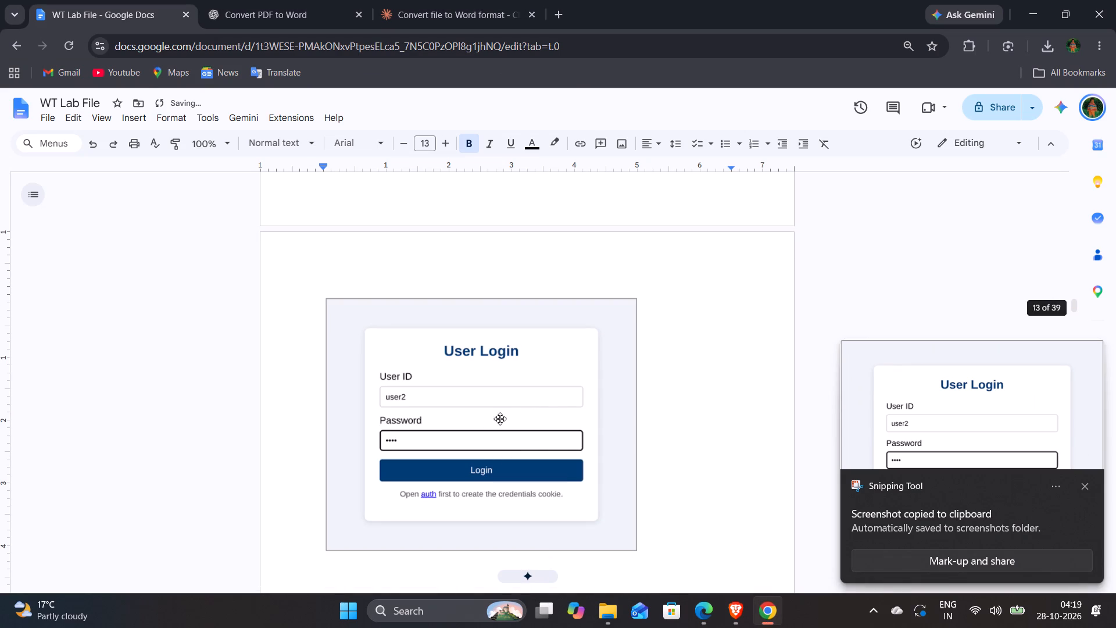
Shrink the pasted User Login image to about 4 inches wide and centre it on the page.
left_click(457, 444)
left_click(635, 550)
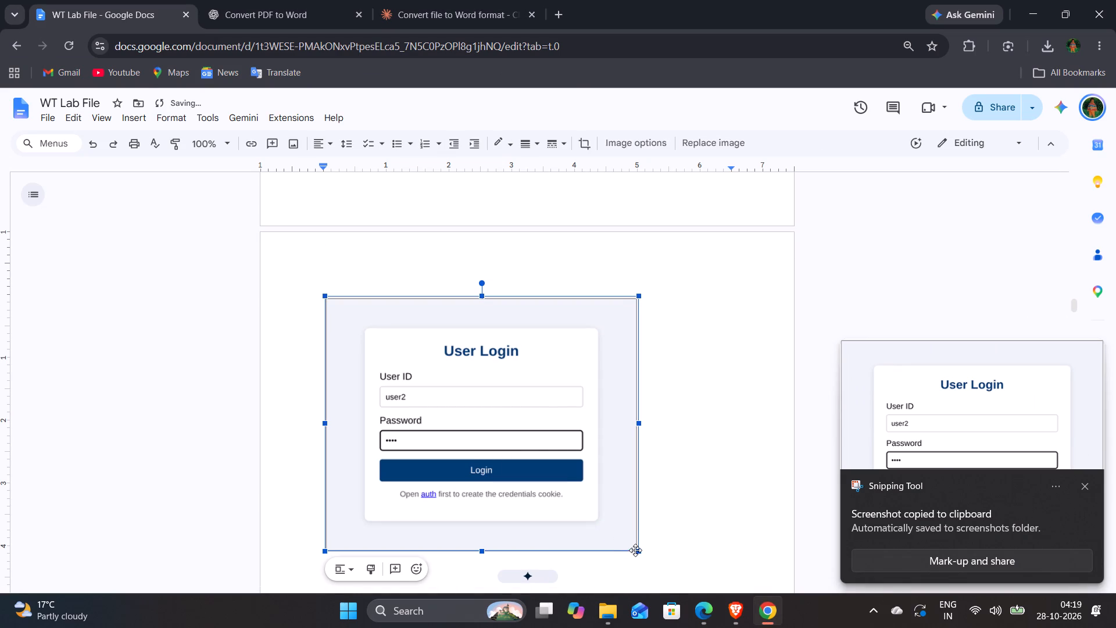
left_click_drag(637, 550, 572, 473)
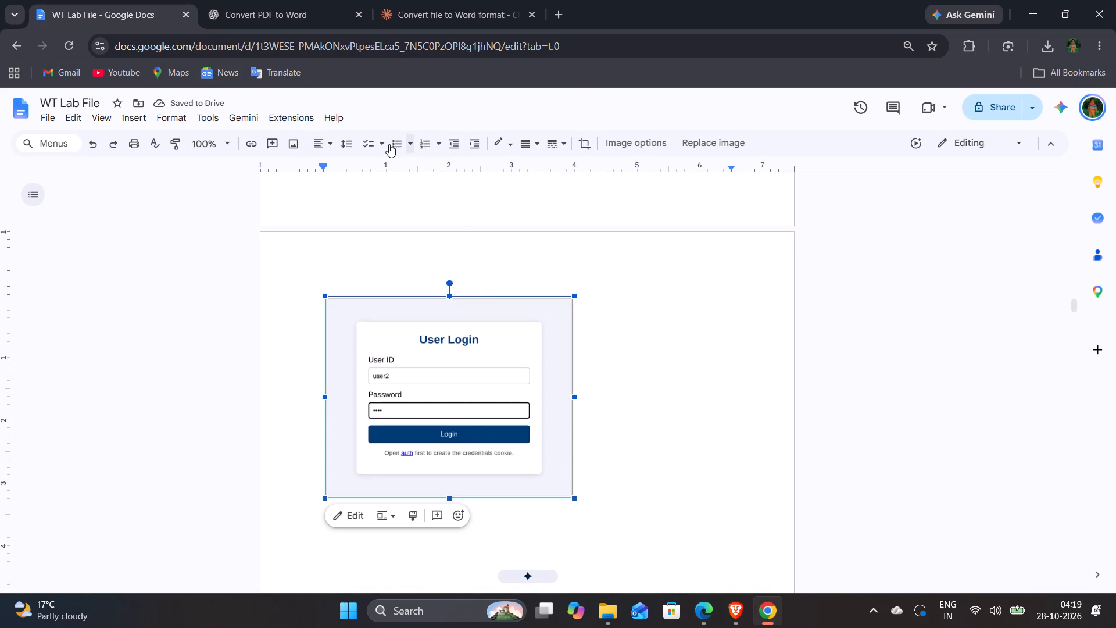
left_click(321, 144)
left_click(341, 170)
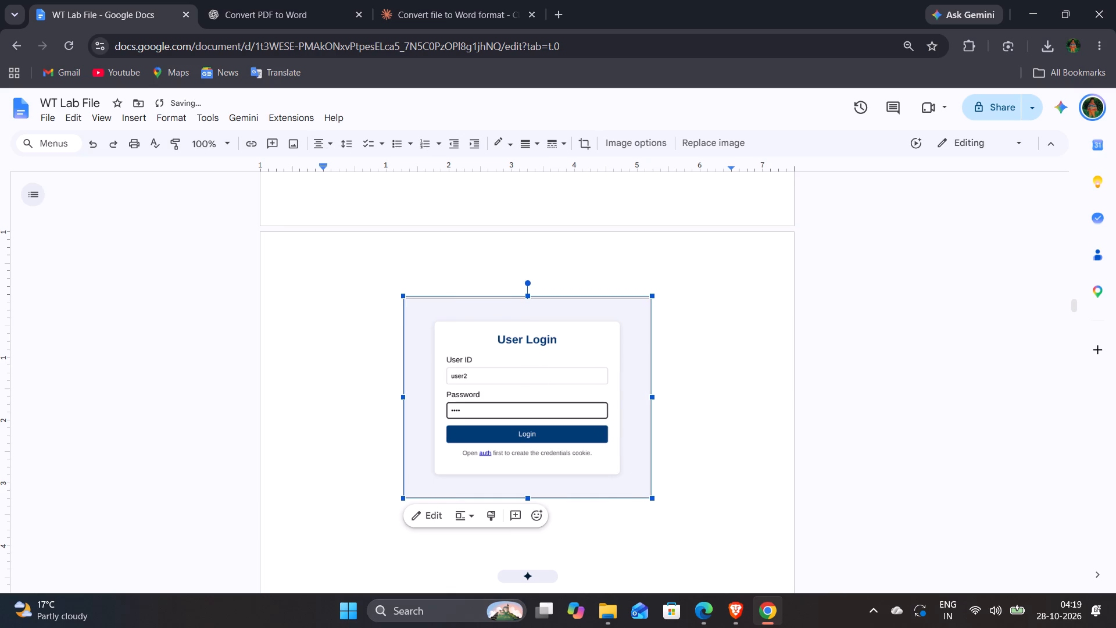
Shrink the User Login image to about 3.4 inches wide so it fits directly beneath the OUTPUT heading.
left_click_drag(652, 498, 635, 467)
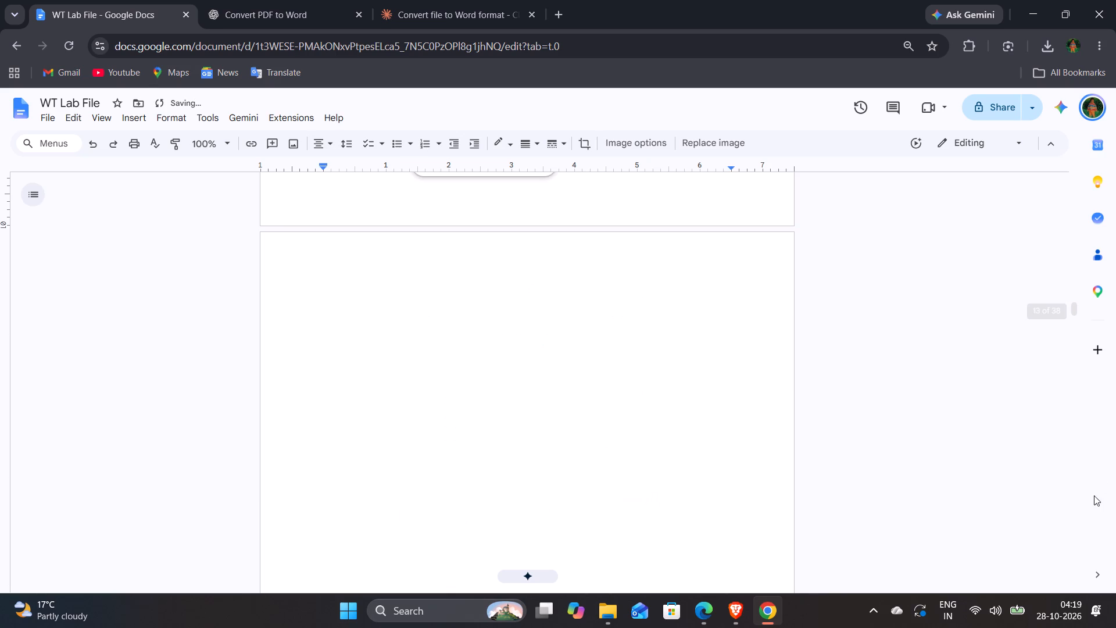
left_click(1075, 309)
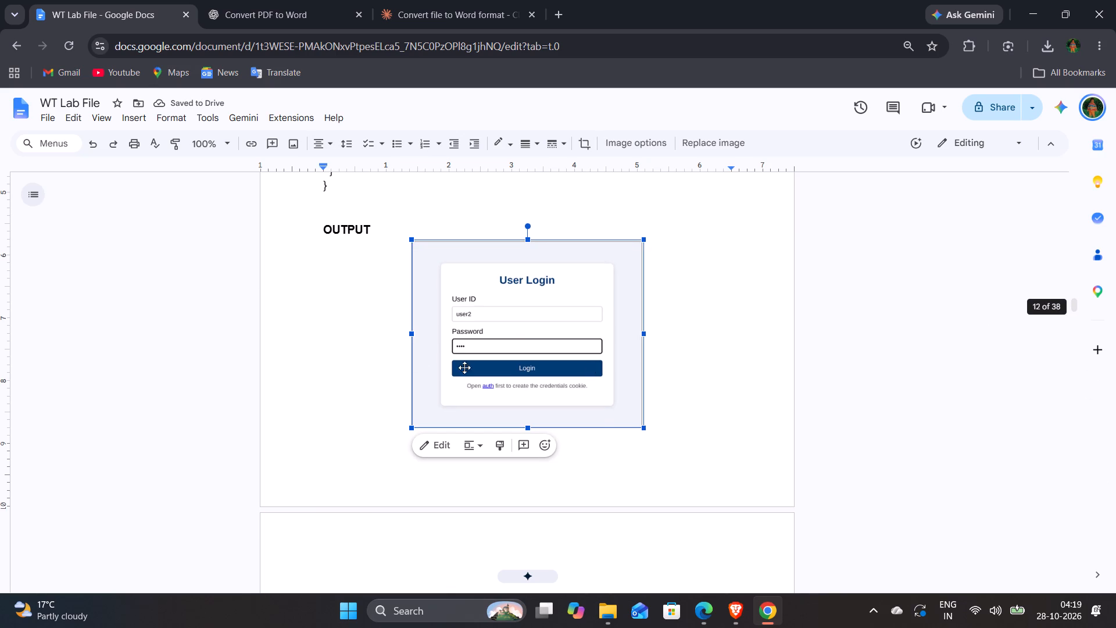
left_click(493, 355)
left_click_drag(643, 429, 629, 391)
left_click(653, 379)
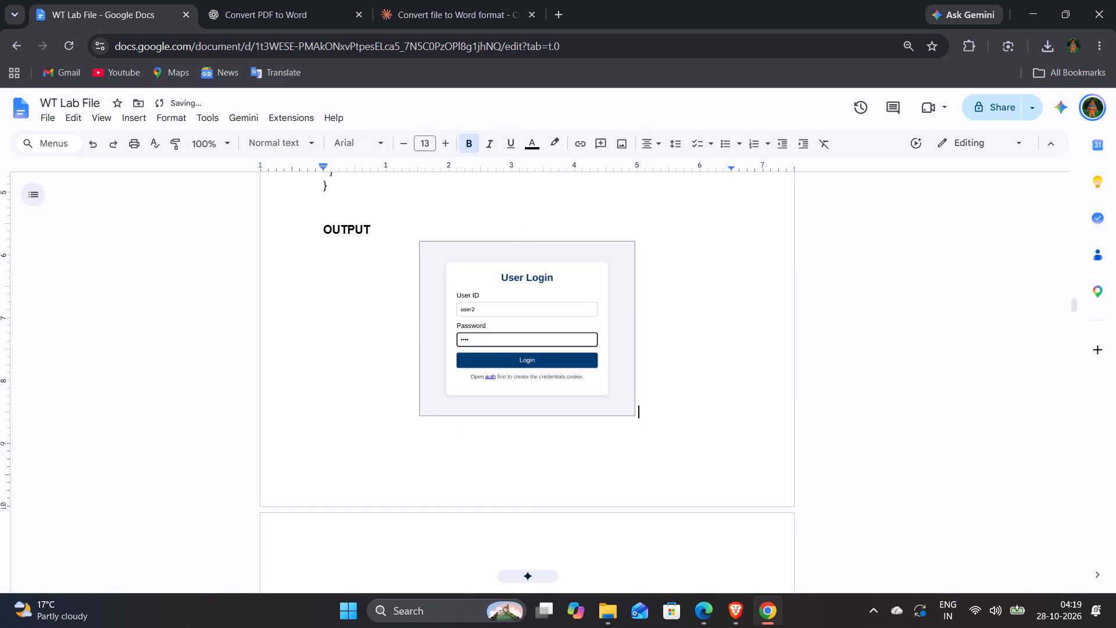
Start a new line beneath the User Login image with bold off and the font size set to 10.
key("Return")
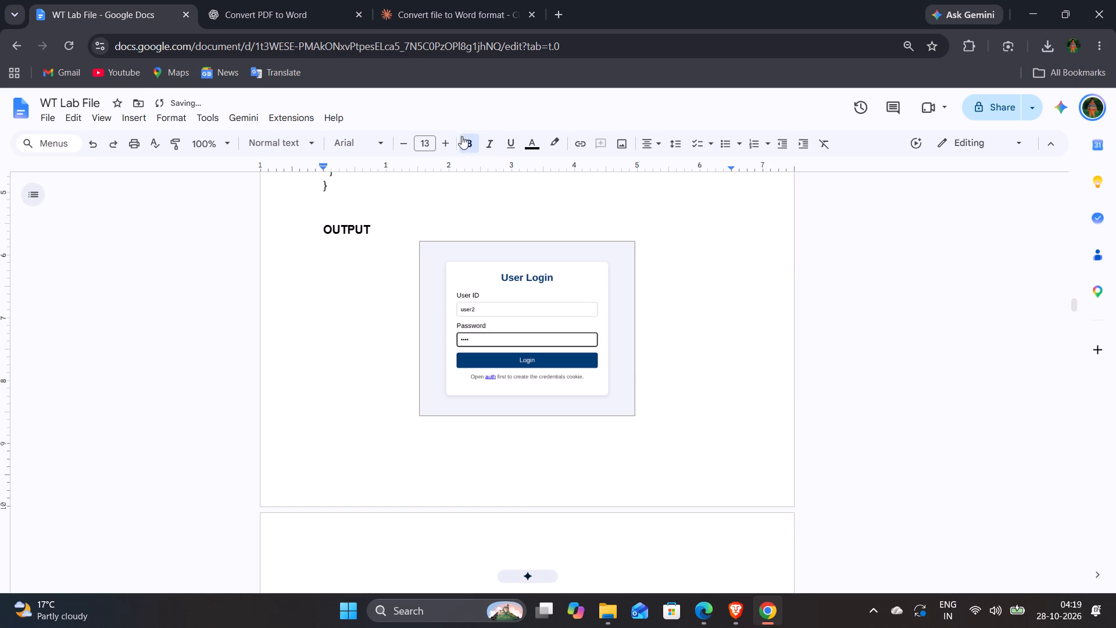
left_click(466, 140)
double_click(401, 142)
left_click(401, 142)
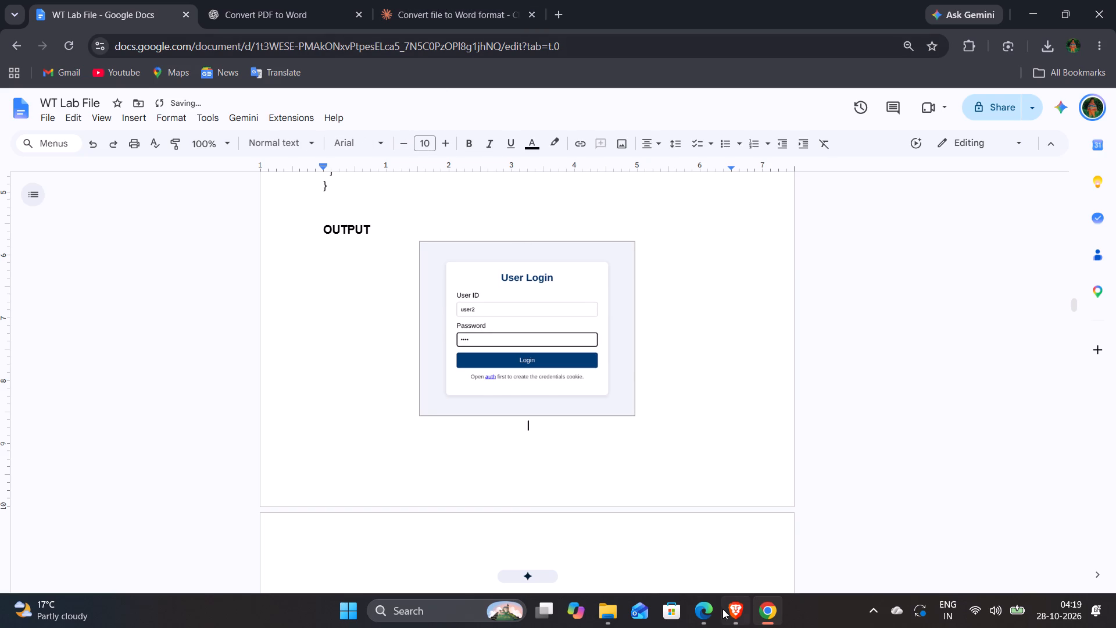
left_click(710, 613)
left_click_drag(448, 462, 449, 461)
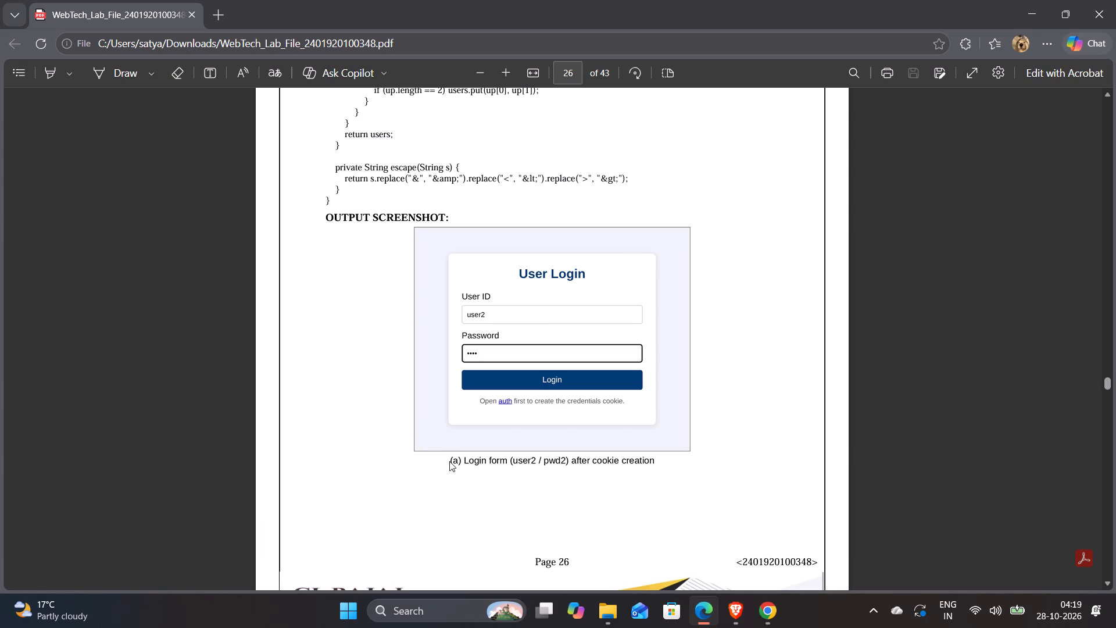
left_click_drag(449, 461, 535, 464)
key("alt+Tab")
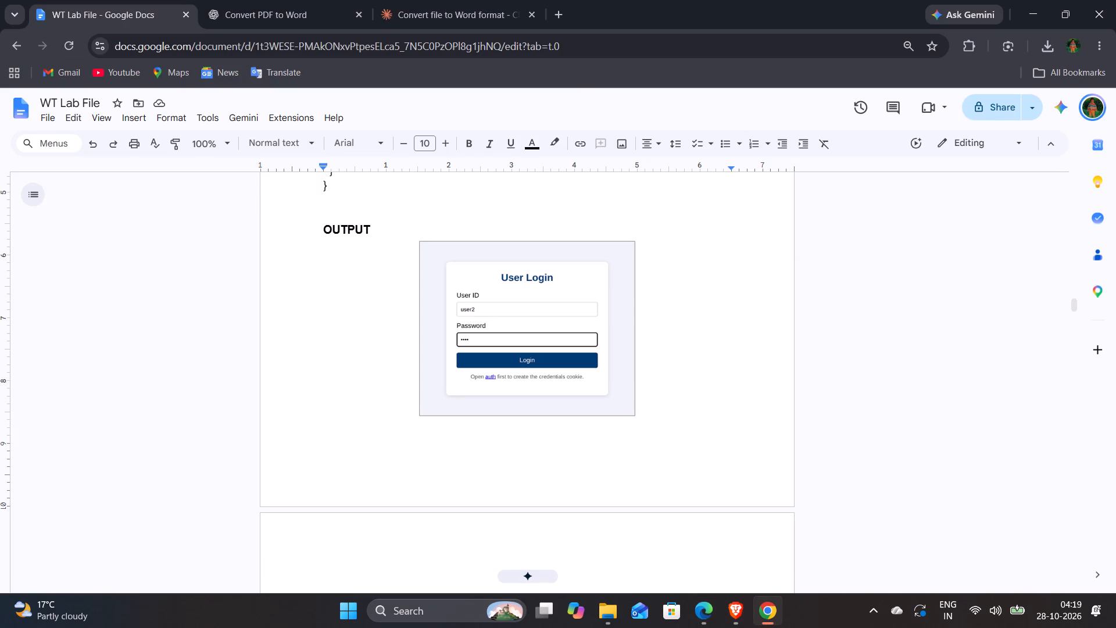
type("(A")
key("BackSpace")
key("a")
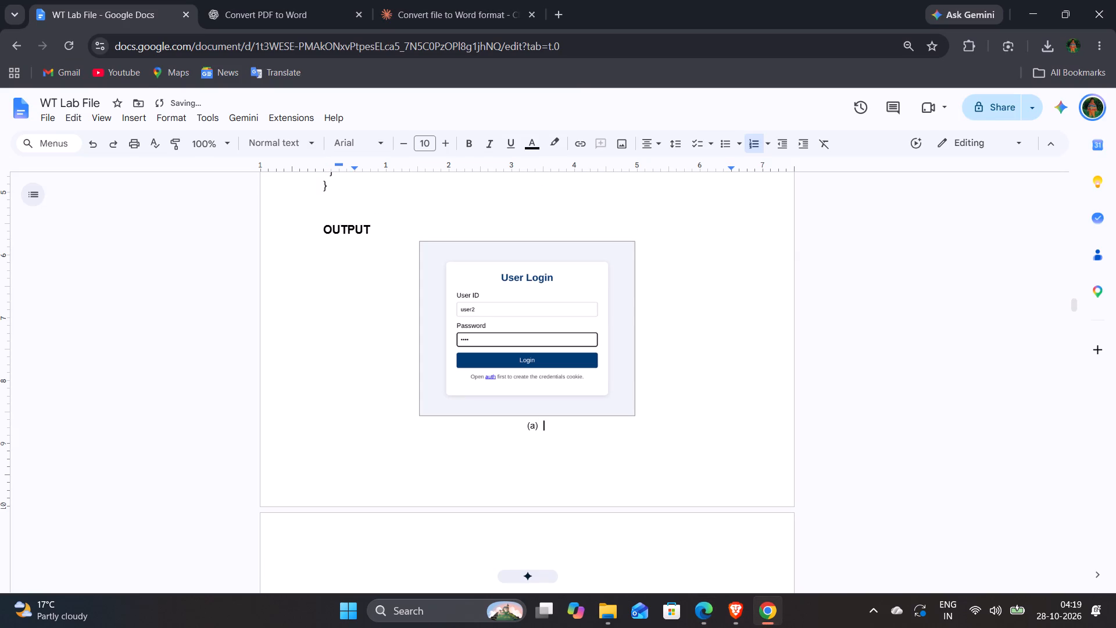
type("go")
key("BackSpace")
key("BackSpace")
key("BackSpace")
key("BackSpace")
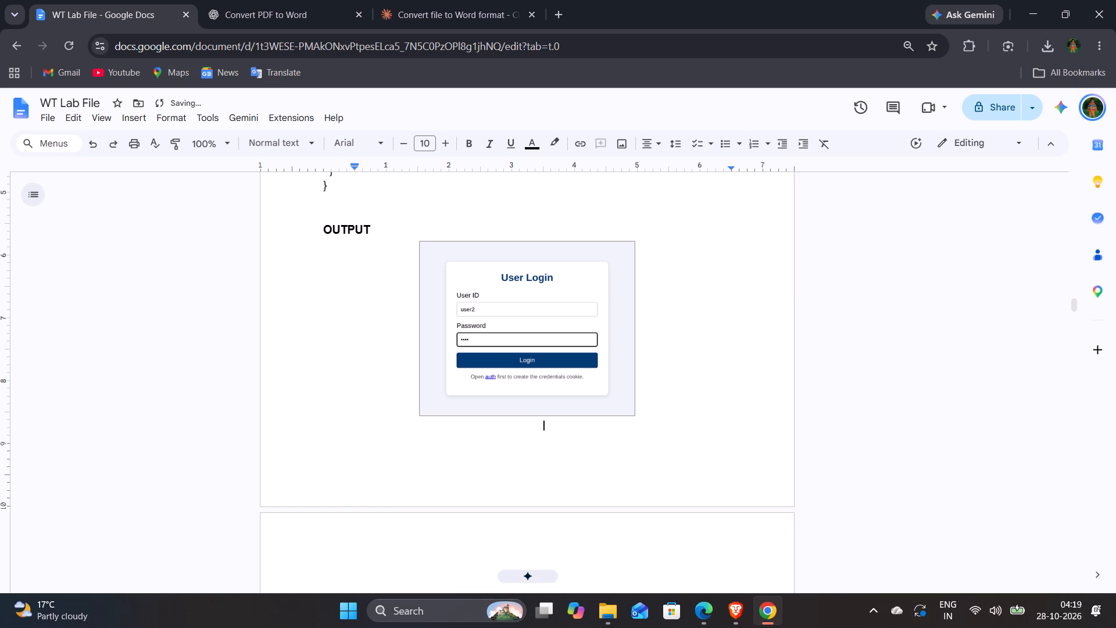
key("ctrl+z")
key("BackSpace")
key("BackSpace")
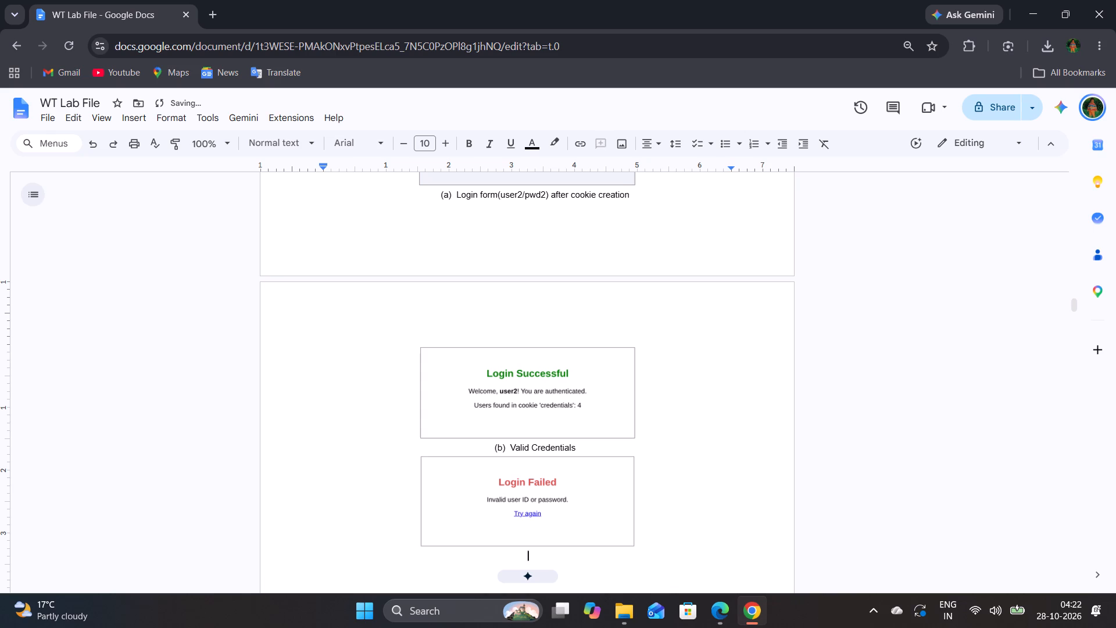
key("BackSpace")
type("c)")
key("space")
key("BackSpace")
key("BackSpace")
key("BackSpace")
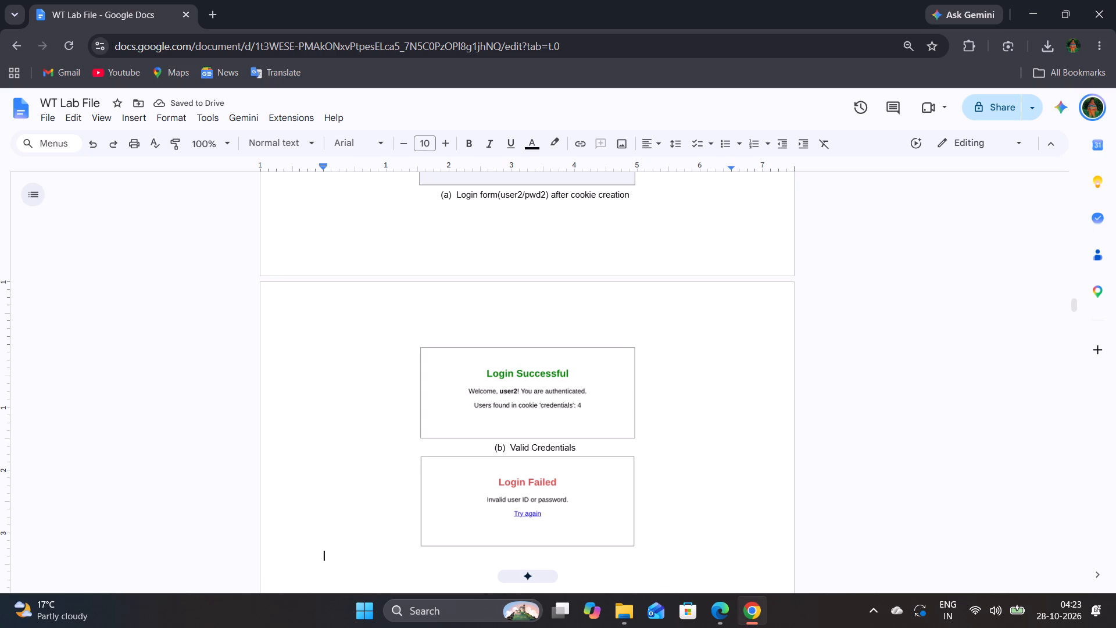
Write "Wrong password" on the new line under the Login Failed image.
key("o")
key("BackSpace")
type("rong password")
Prefix the Login Failed image's caption with the label "(c)", keeping it as plain text rather than a copyright symbol.
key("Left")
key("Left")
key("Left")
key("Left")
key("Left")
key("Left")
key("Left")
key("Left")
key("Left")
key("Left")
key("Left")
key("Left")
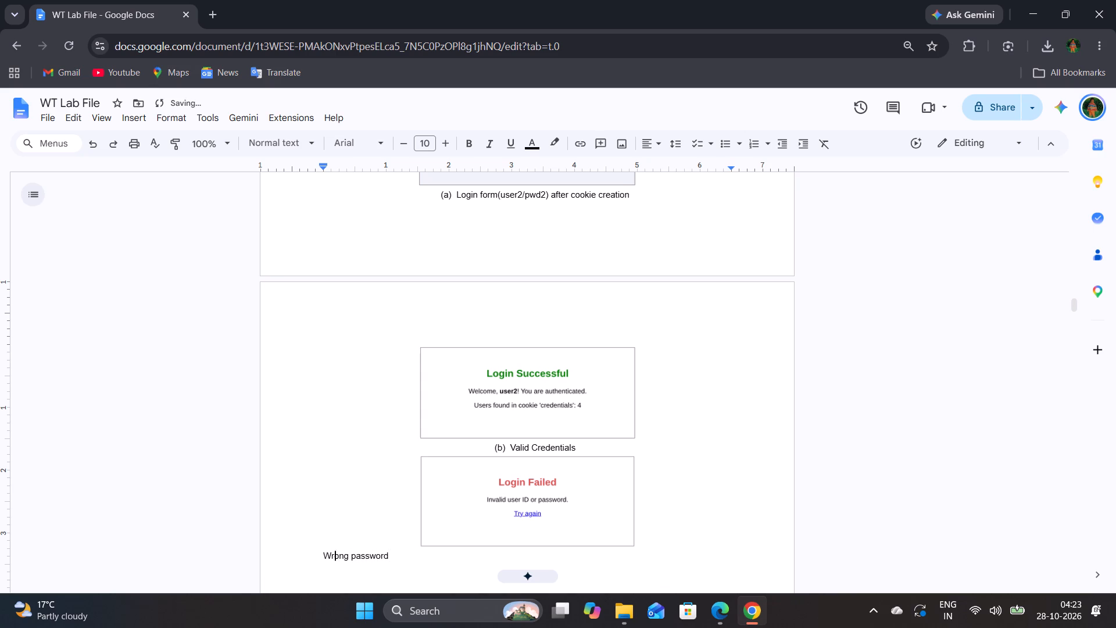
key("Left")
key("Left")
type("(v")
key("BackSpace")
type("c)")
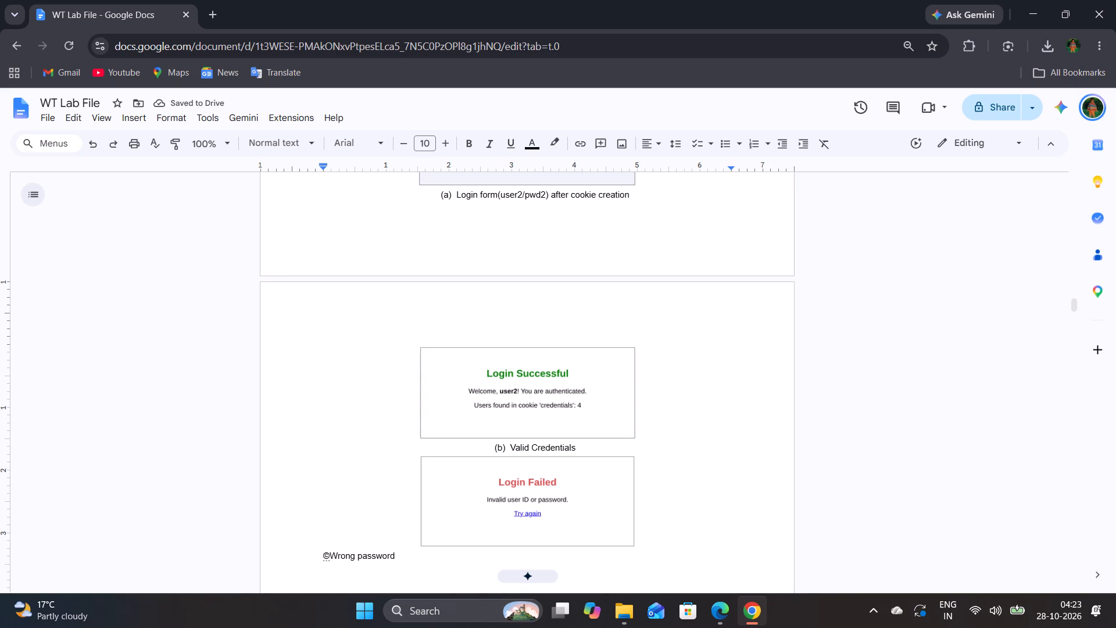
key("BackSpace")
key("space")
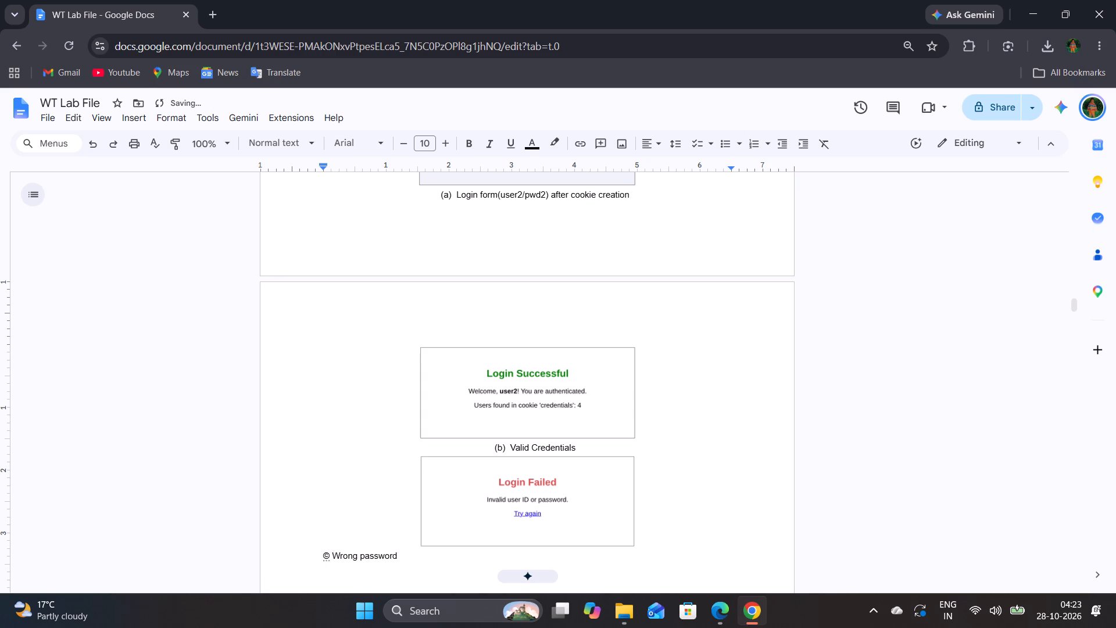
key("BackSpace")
Centre-align the "(c) Wrong password" caption under the Login Failed image.
scroll(659, 541, "up", 1)
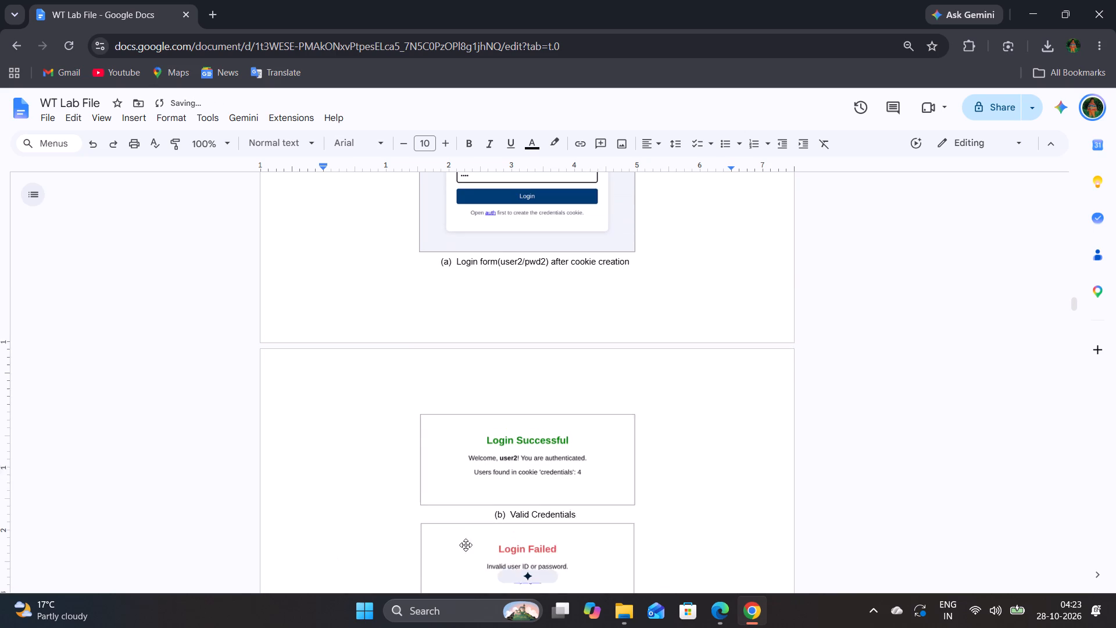
left_click_drag(1072, 304, 1072, 309)
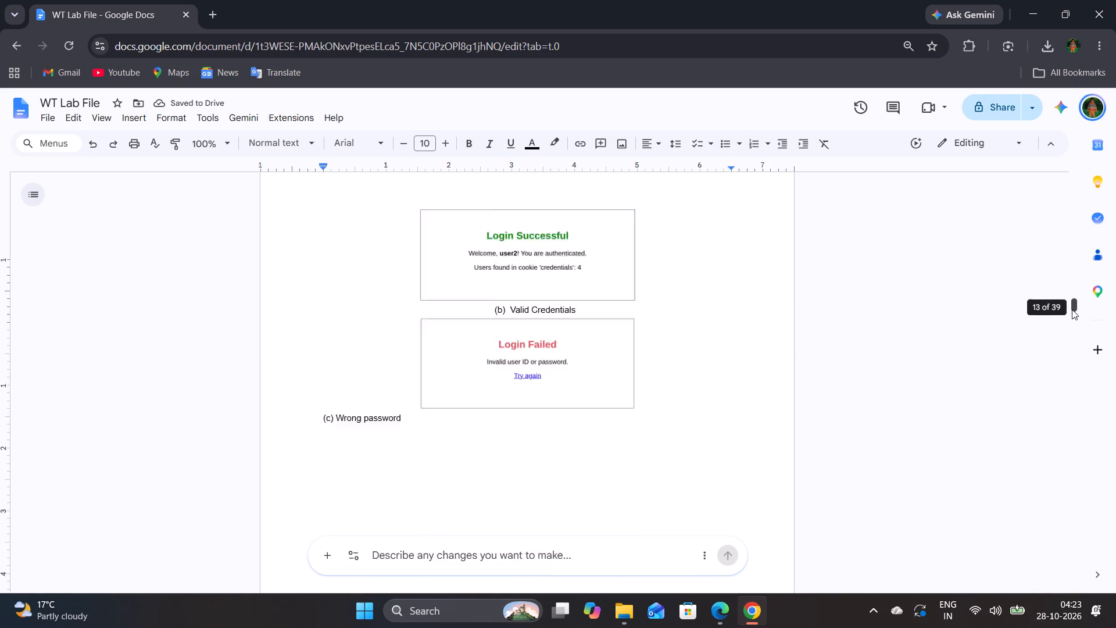
left_click_drag(1072, 309, 1081, 309)
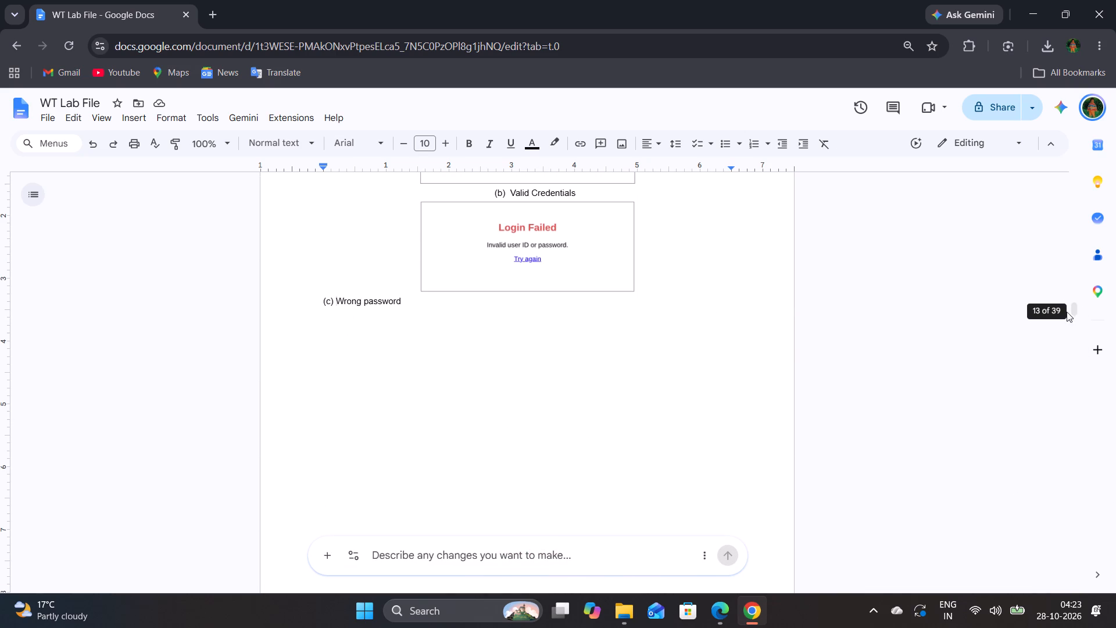
left_click_drag(434, 305, 278, 314)
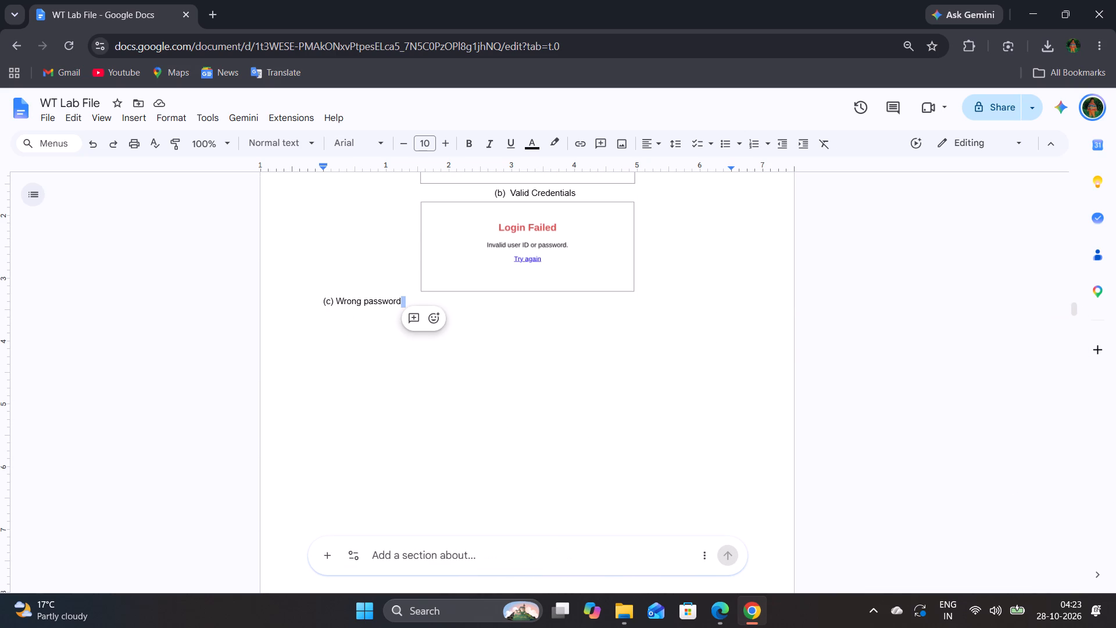
left_click_drag(413, 299, 344, 300)
double_click(342, 300)
key("ctrl+z")
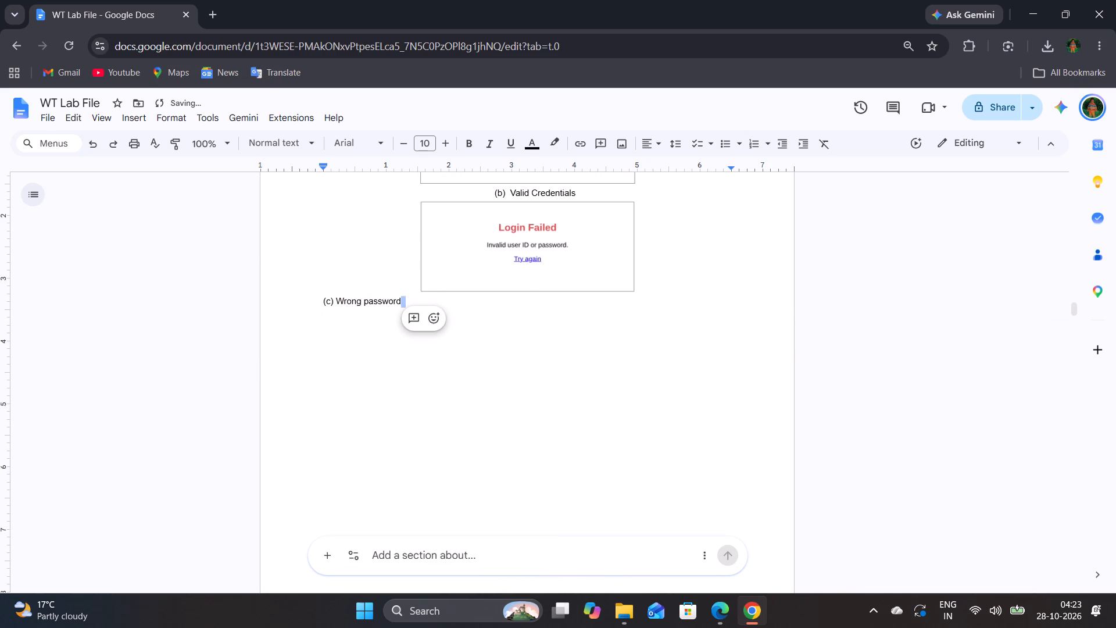
left_click(413, 292)
left_click(409, 302)
left_click_drag(409, 302, 323, 301)
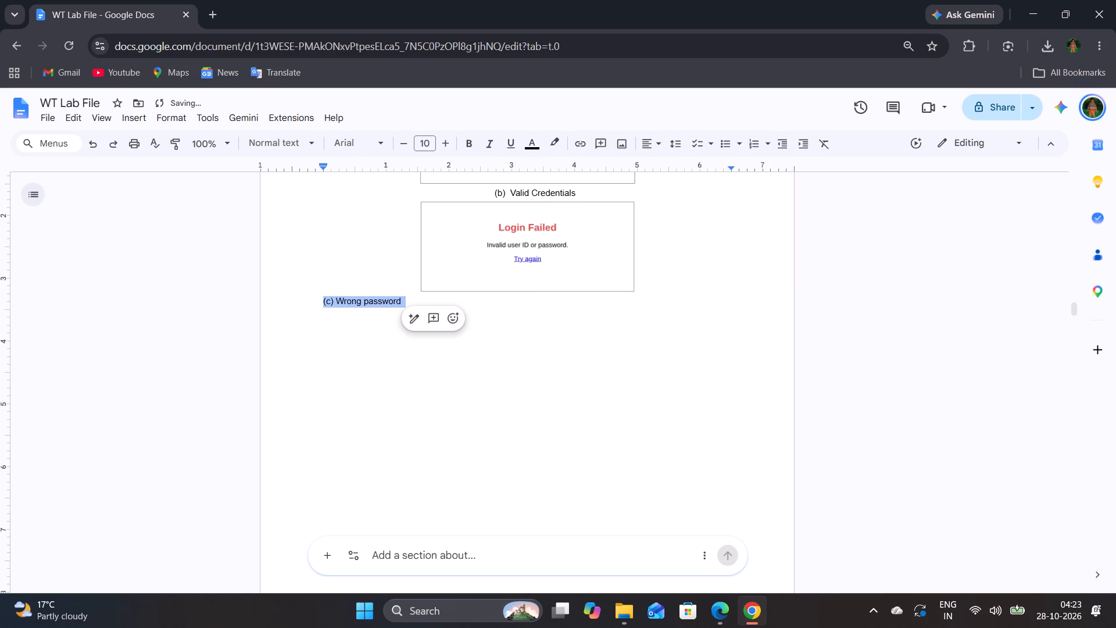
left_click(646, 148)
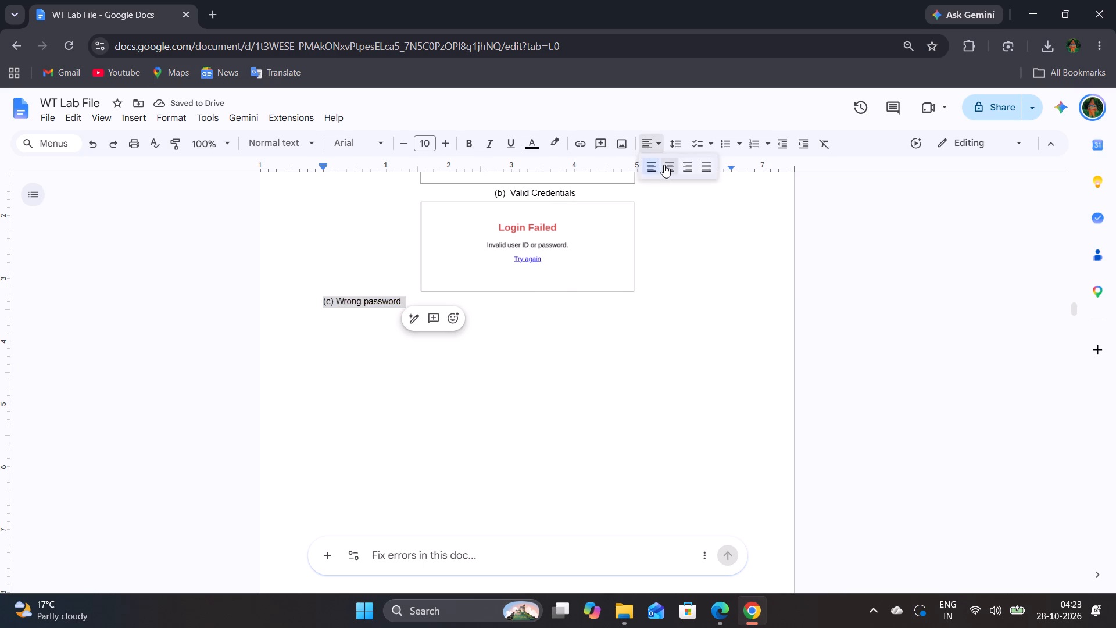
left_click(664, 165)
left_click(687, 319)
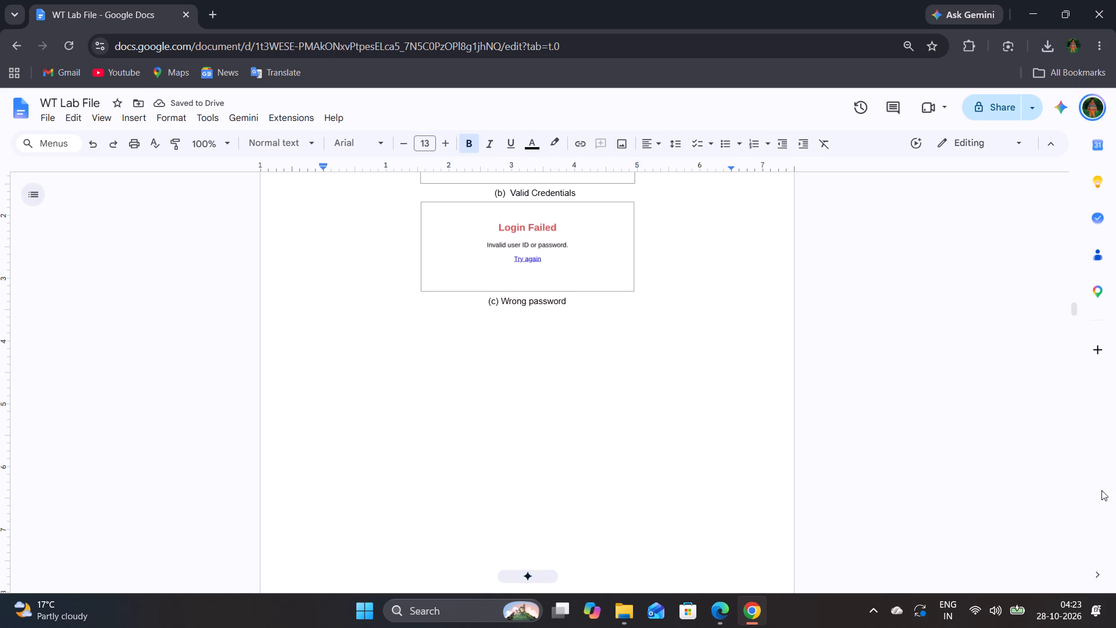
Download the WT Lab File document as a PDF.
left_click_drag(1074, 308, 1074, 319)
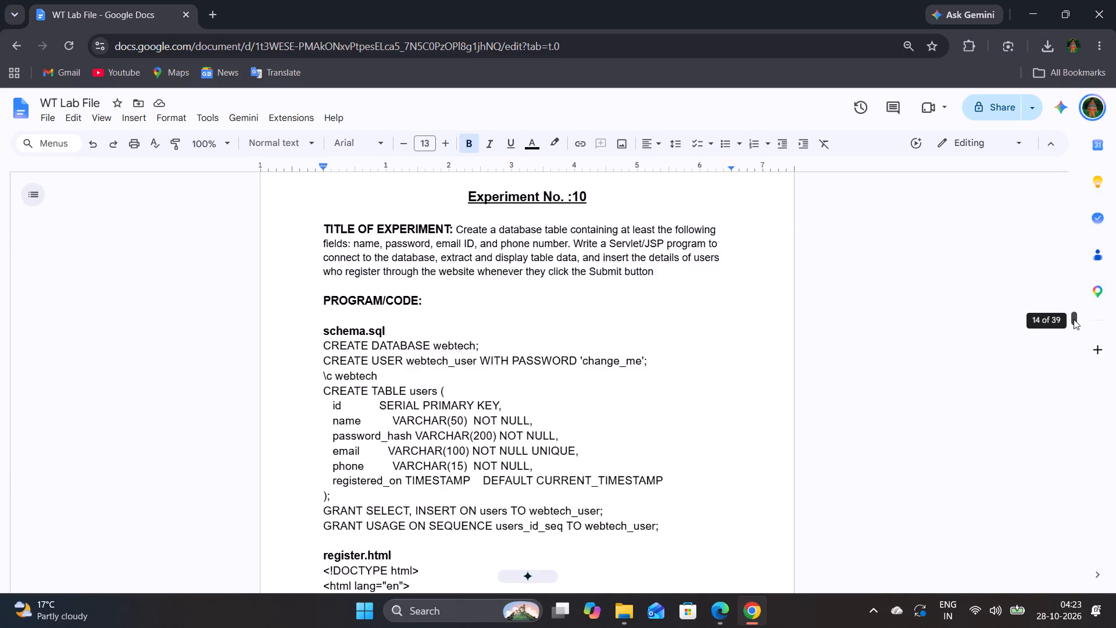
left_click_drag(1074, 319, 1075, 342)
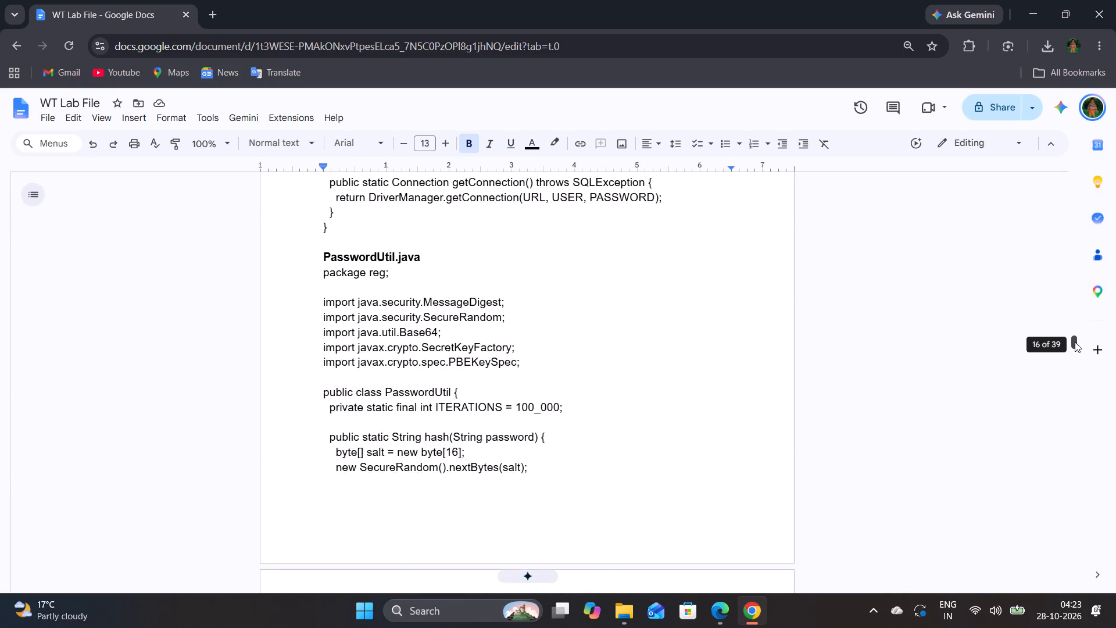
left_click_drag(1075, 342, 1041, 149)
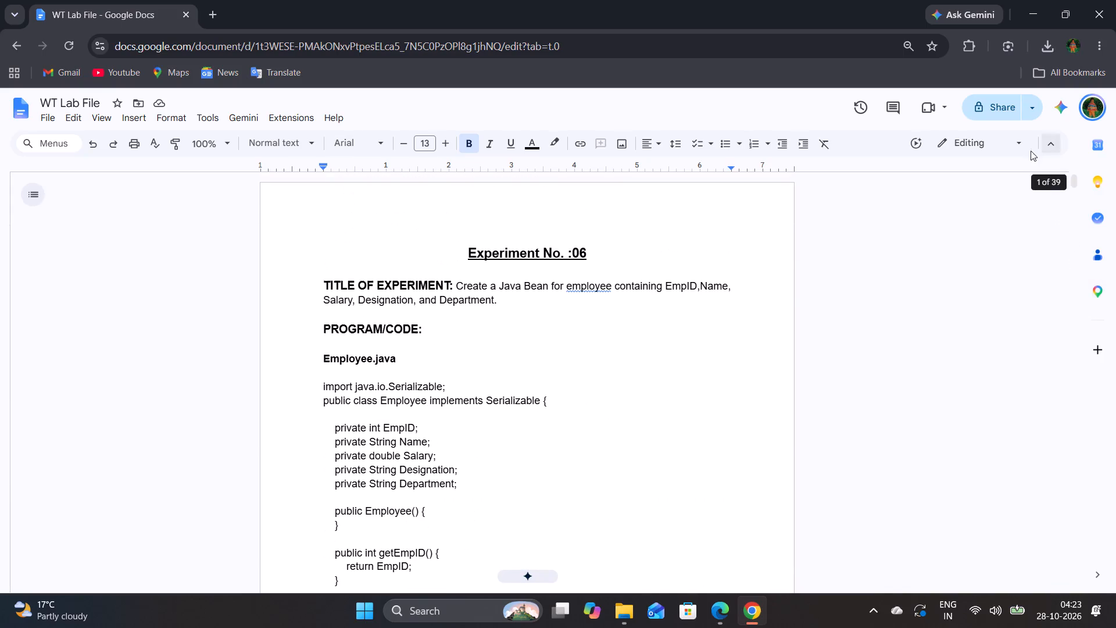
left_click(572, 290)
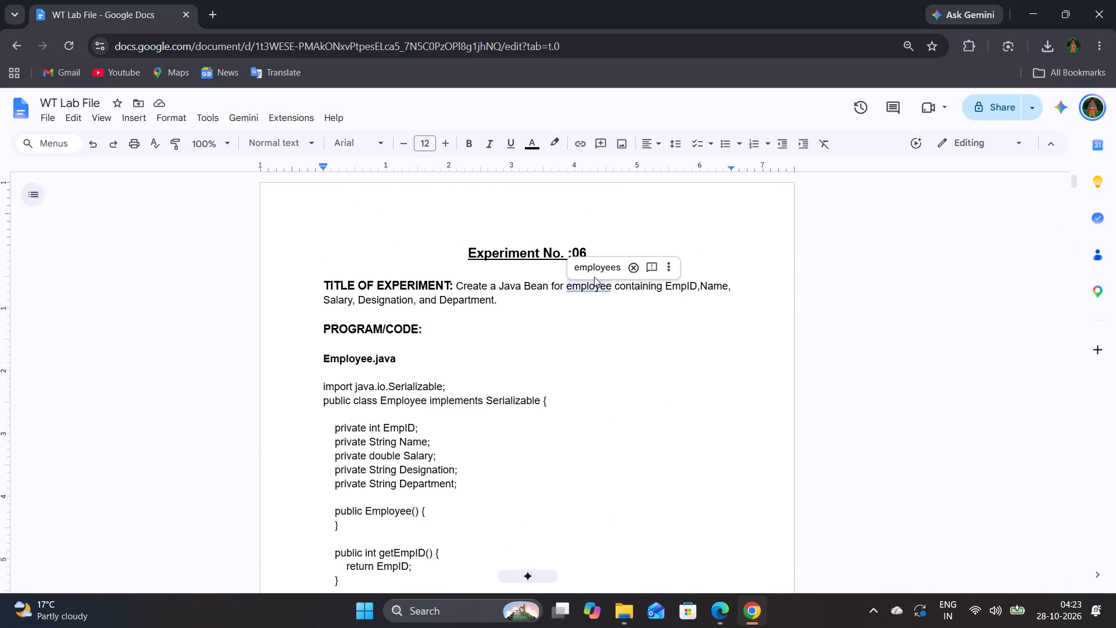
left_click(58, 123)
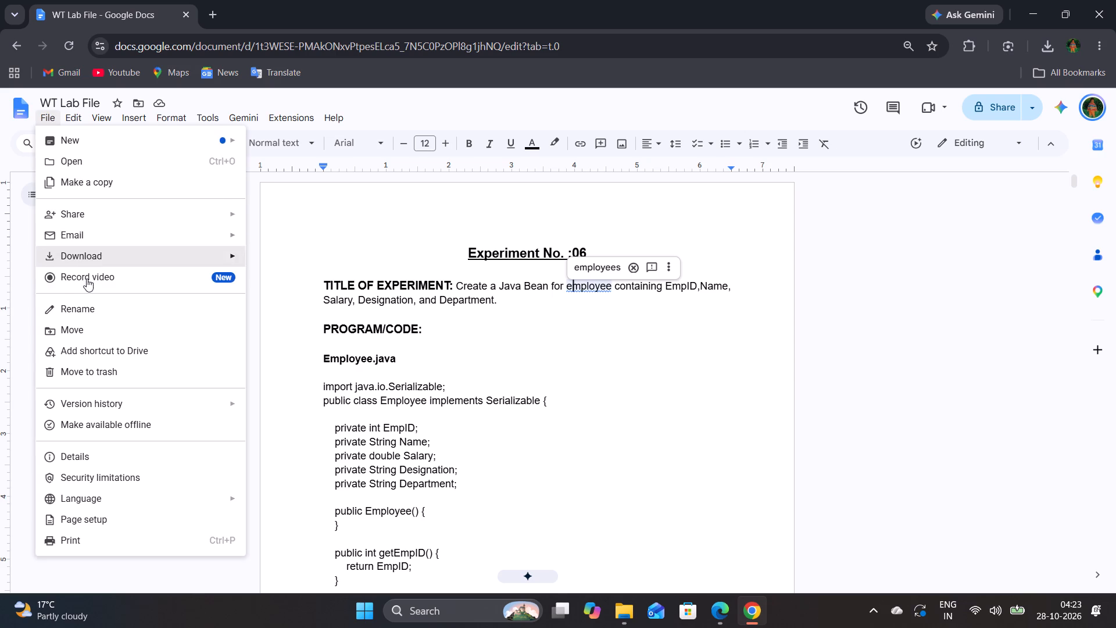
left_click(100, 254)
left_click(277, 286)
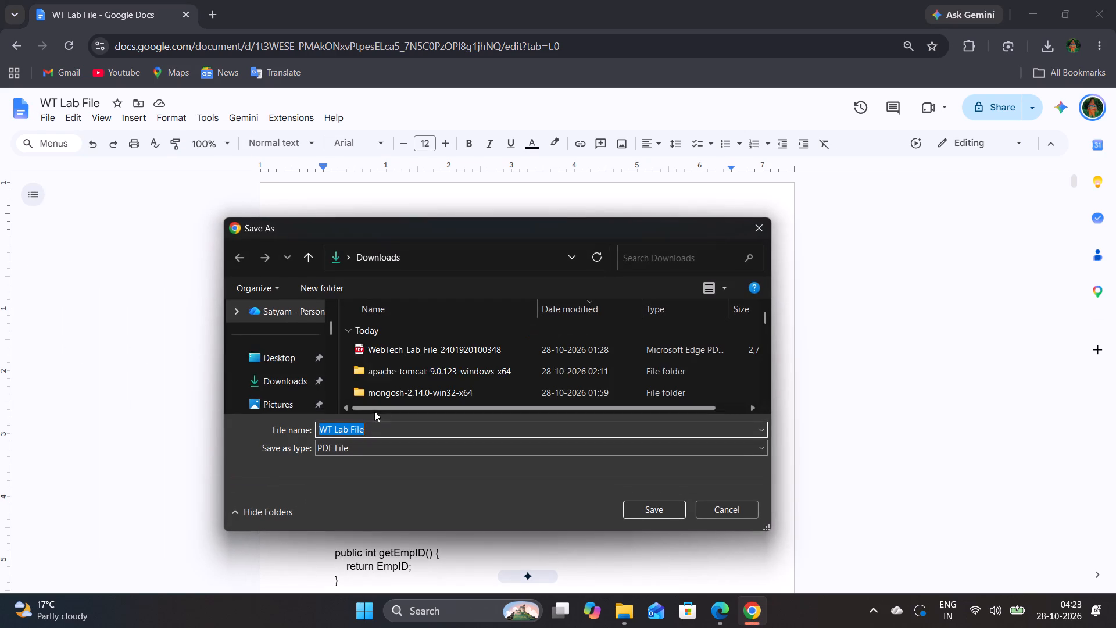
Save the WT Lab File as a PDF in the Downloads folder and open the downloaded copy.
left_click(274, 379)
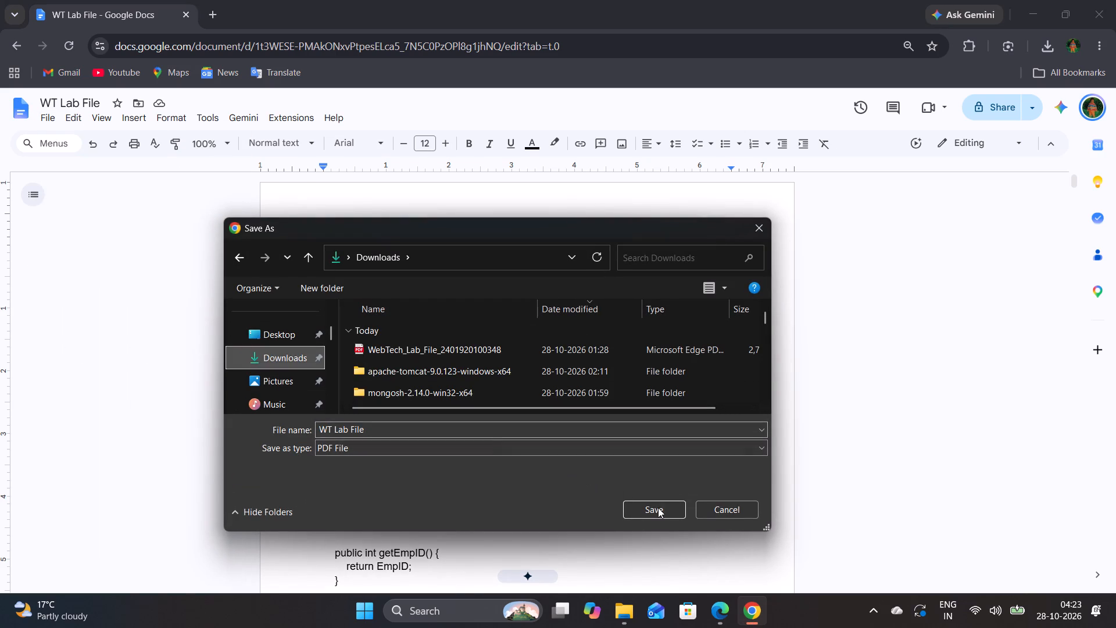
left_click(659, 508)
double_click(925, 98)
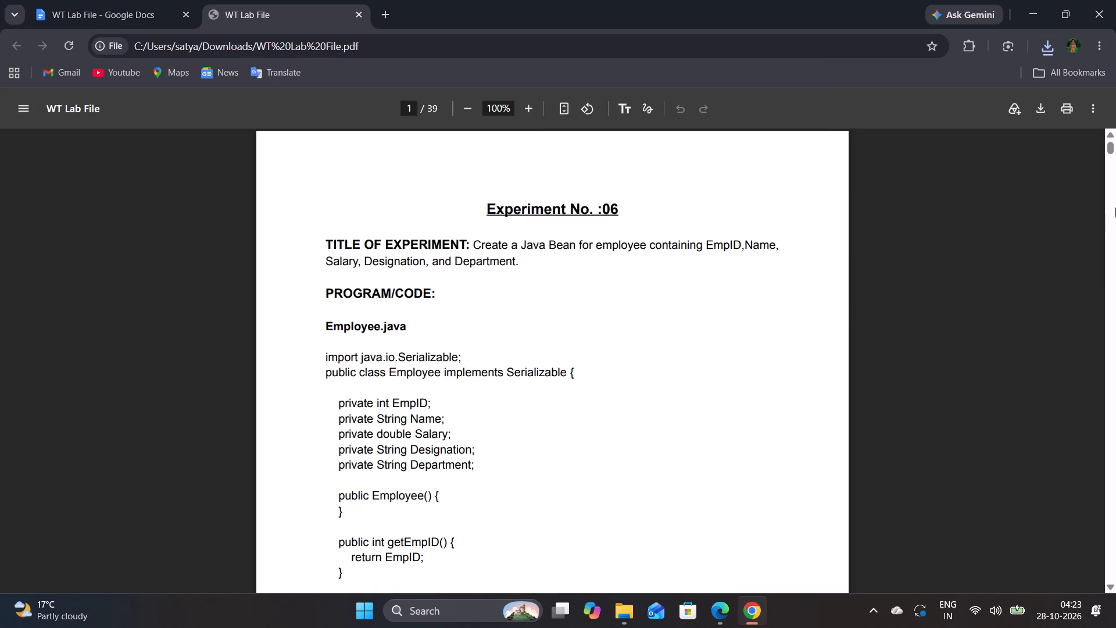
left_click_drag(1111, 147, 1111, 167)
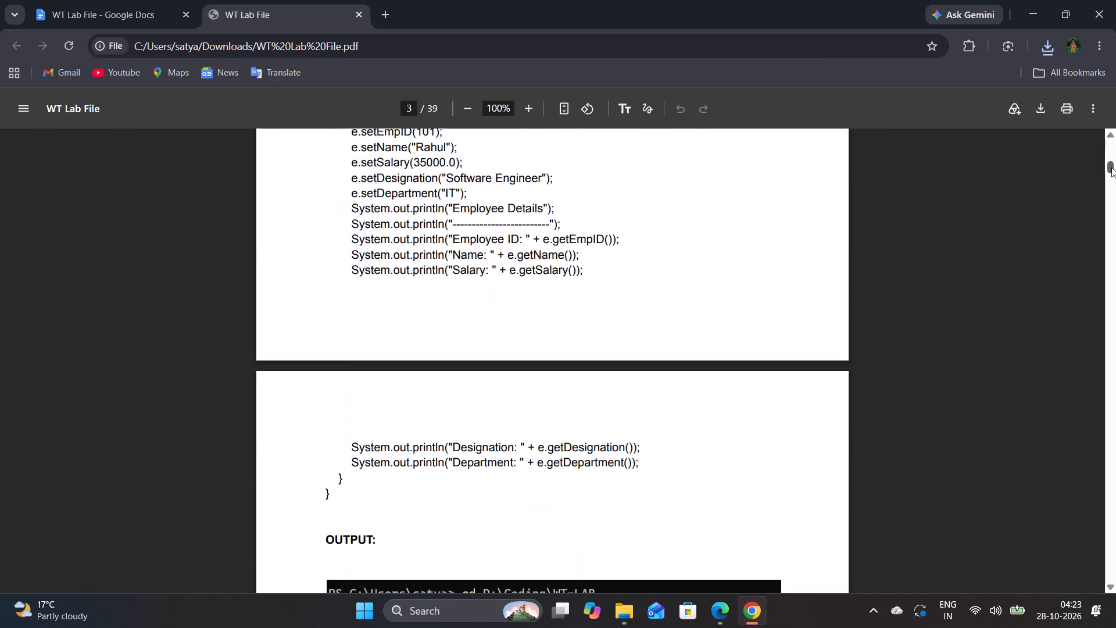
left_click_drag(1111, 167, 1111, 188)
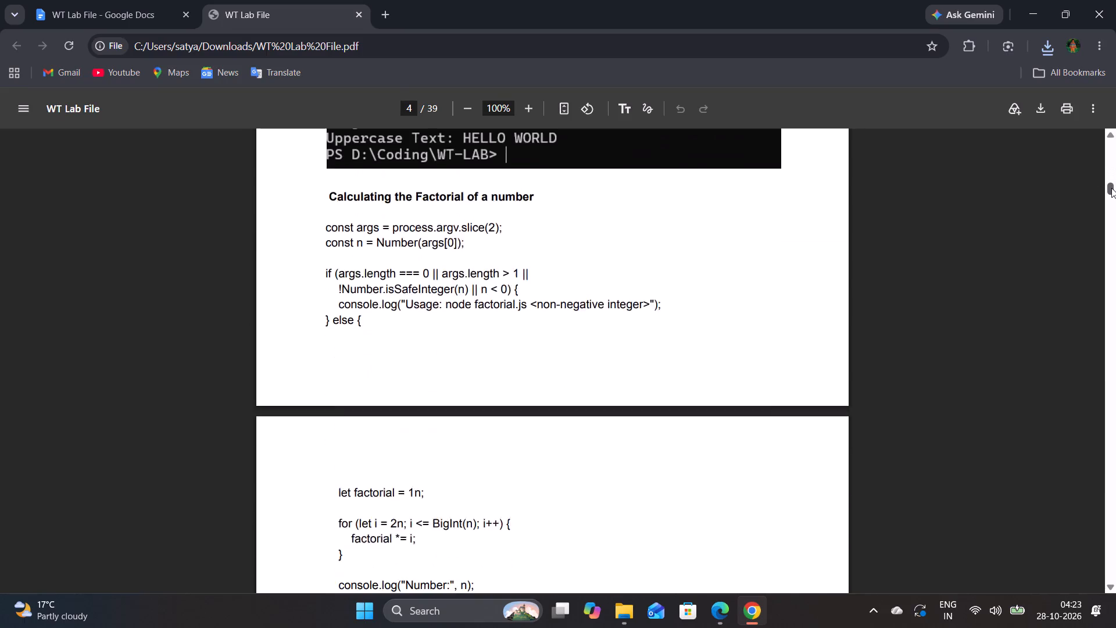
left_click_drag(1111, 188, 1111, 213)
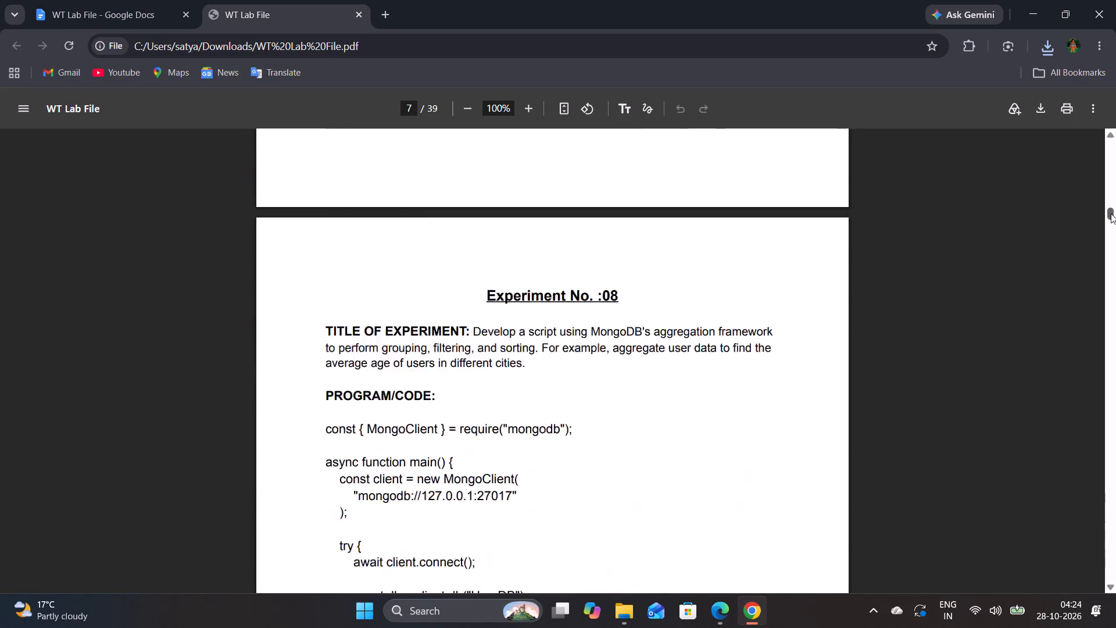
left_click_drag(1111, 213, 1111, 235)
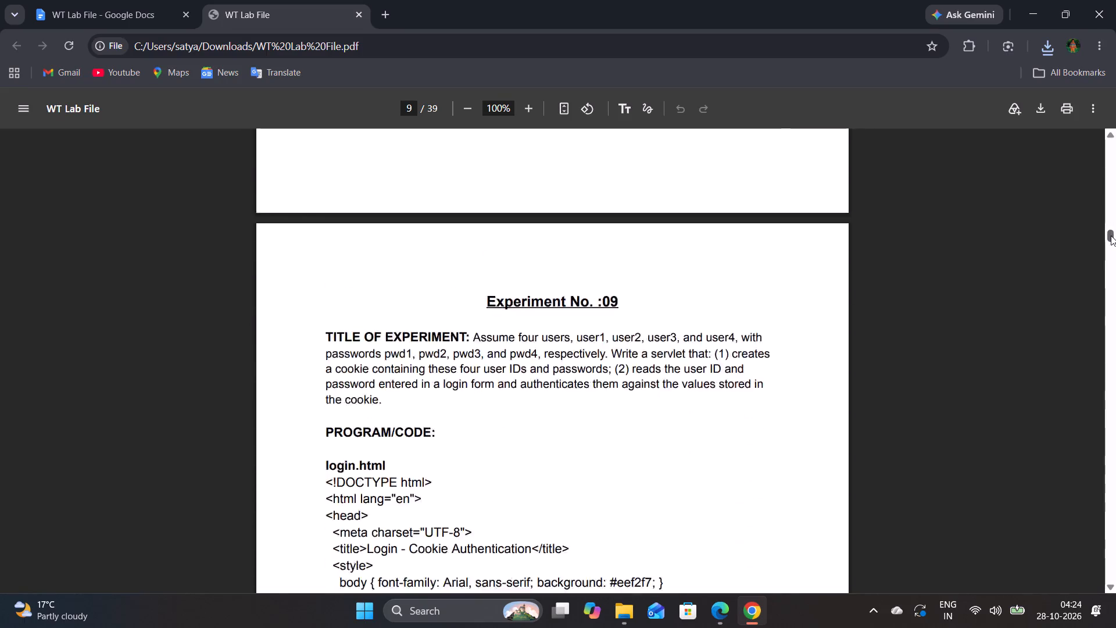
left_click_drag(1111, 235, 1110, 246)
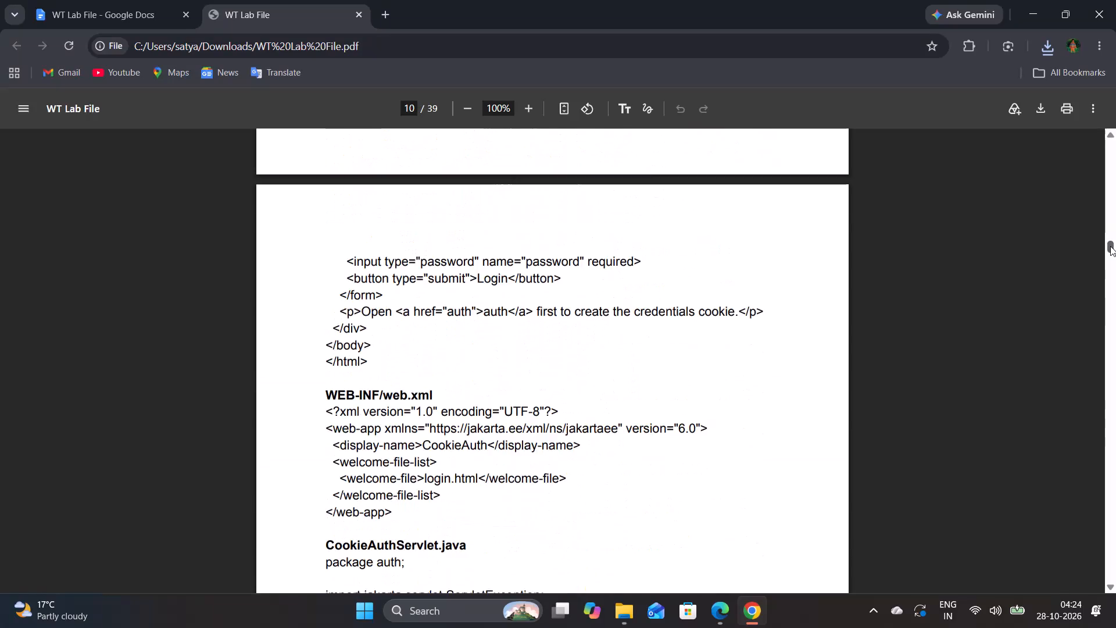
left_click_drag(1110, 246, 1110, 258)
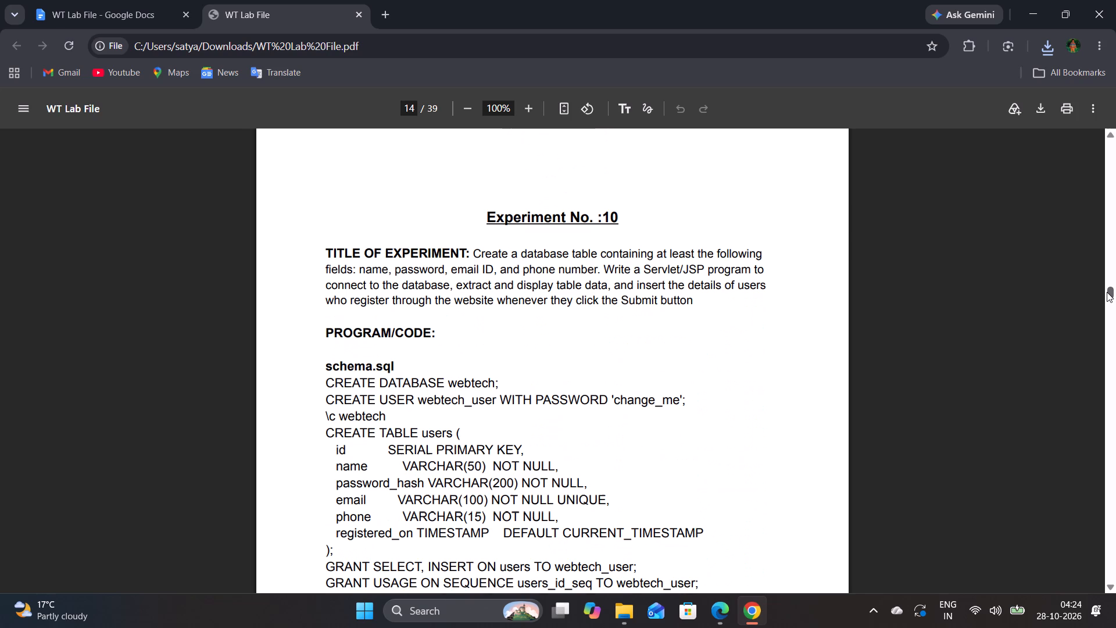
left_click_drag(1107, 292, 1106, 309)
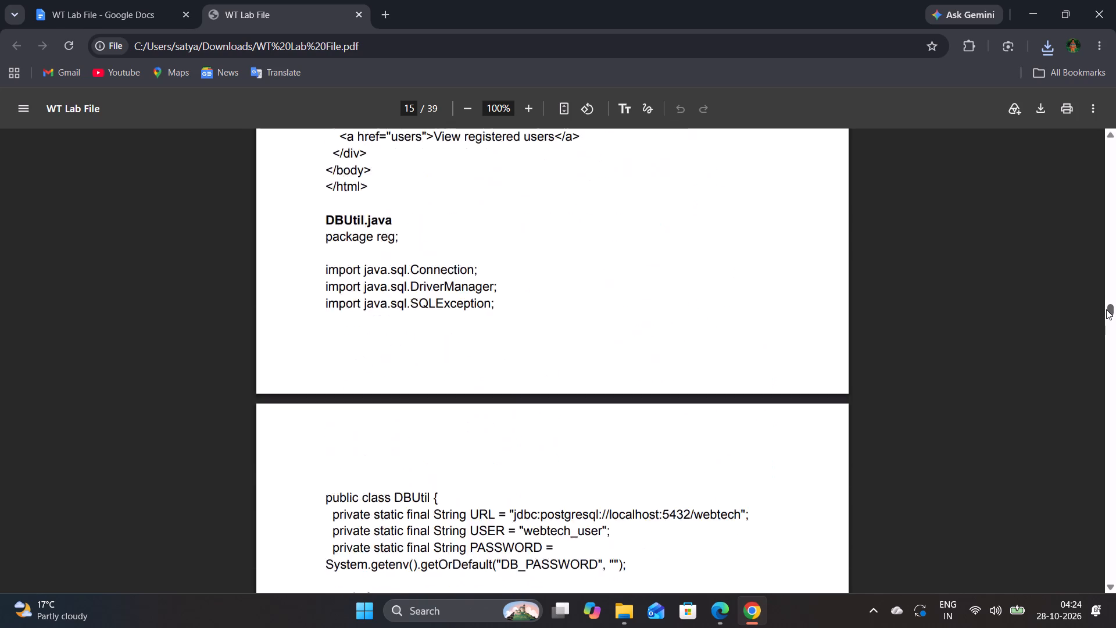
left_click_drag(1106, 309, 1101, 354)
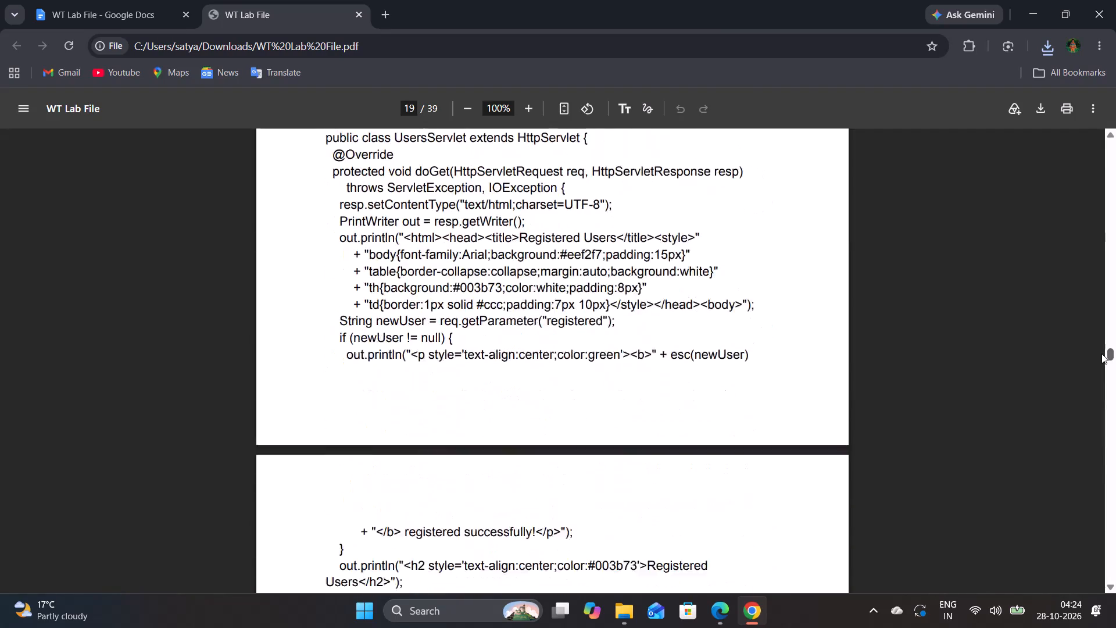
left_click_drag(1101, 354, 1099, 376)
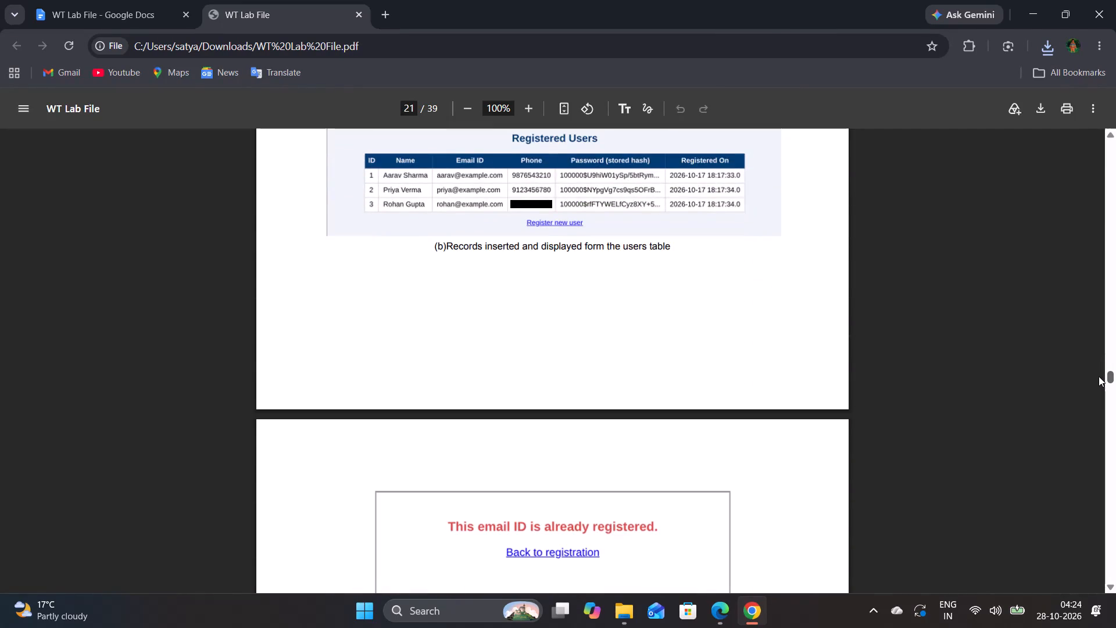
left_click_drag(1099, 376, 1098, 387)
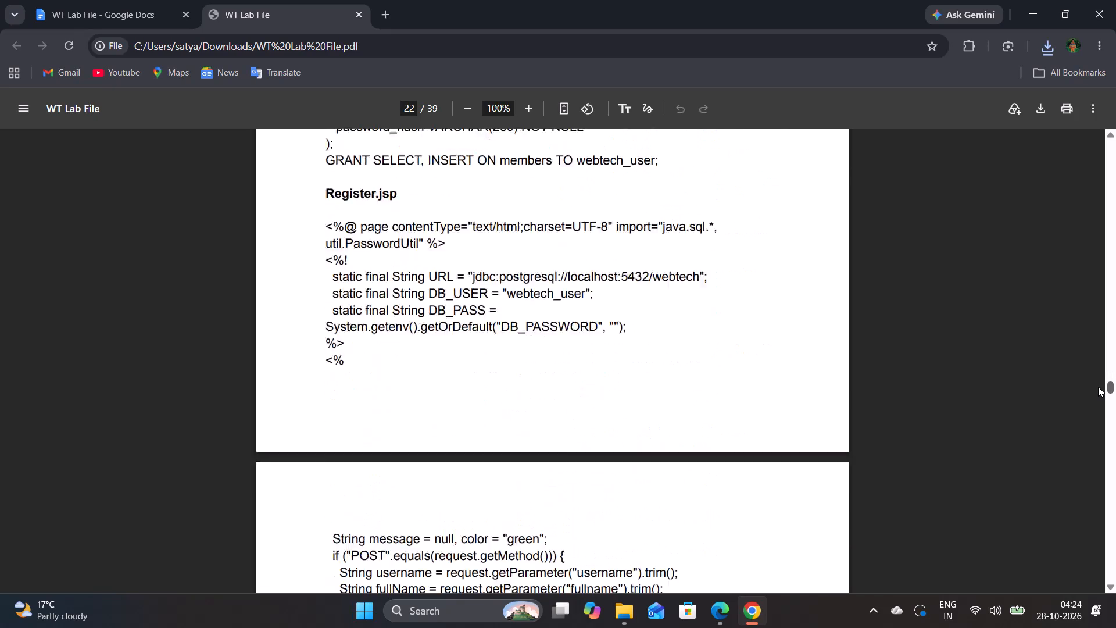
Review the rest of the exported PDF, from the Register.jsp code through Experiment 12's shopping cart outputs, and close the PDF.
left_click_drag(1098, 387, 1091, 429)
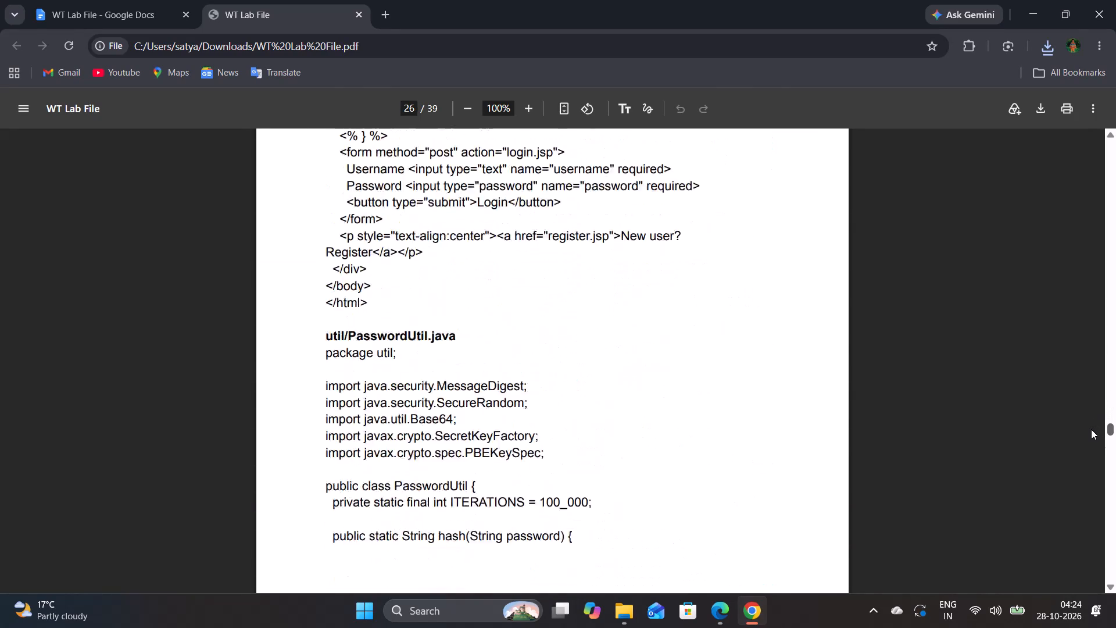
left_click_drag(1091, 429, 1089, 451)
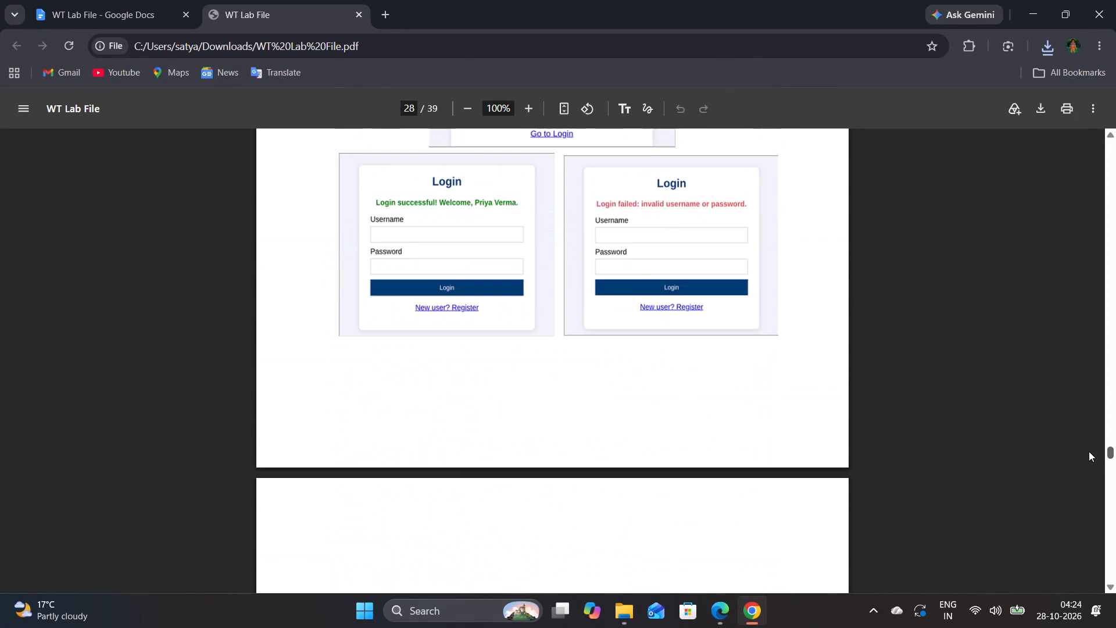
left_click_drag(1089, 451, 1092, 448)
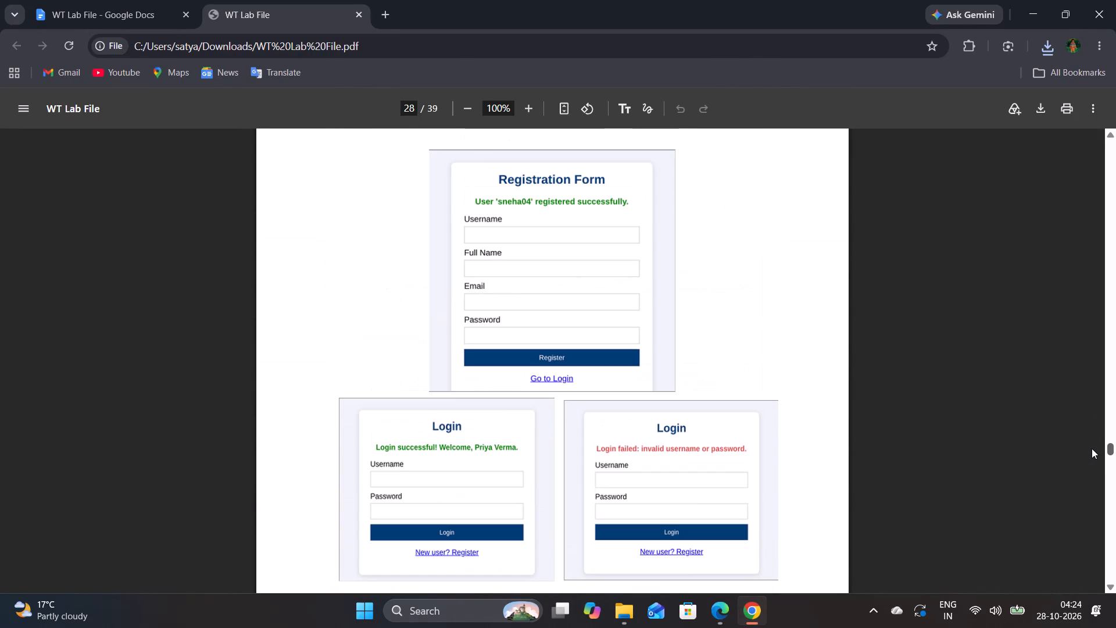
left_click_drag(1092, 448, 1094, 456)
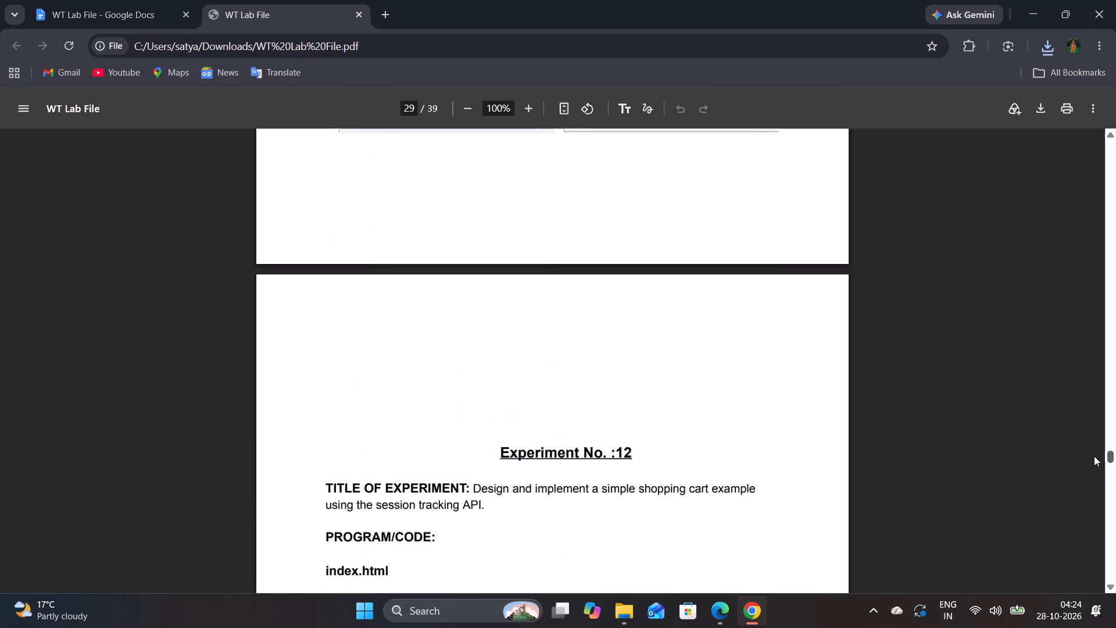
left_click_drag(1094, 456, 1092, 506)
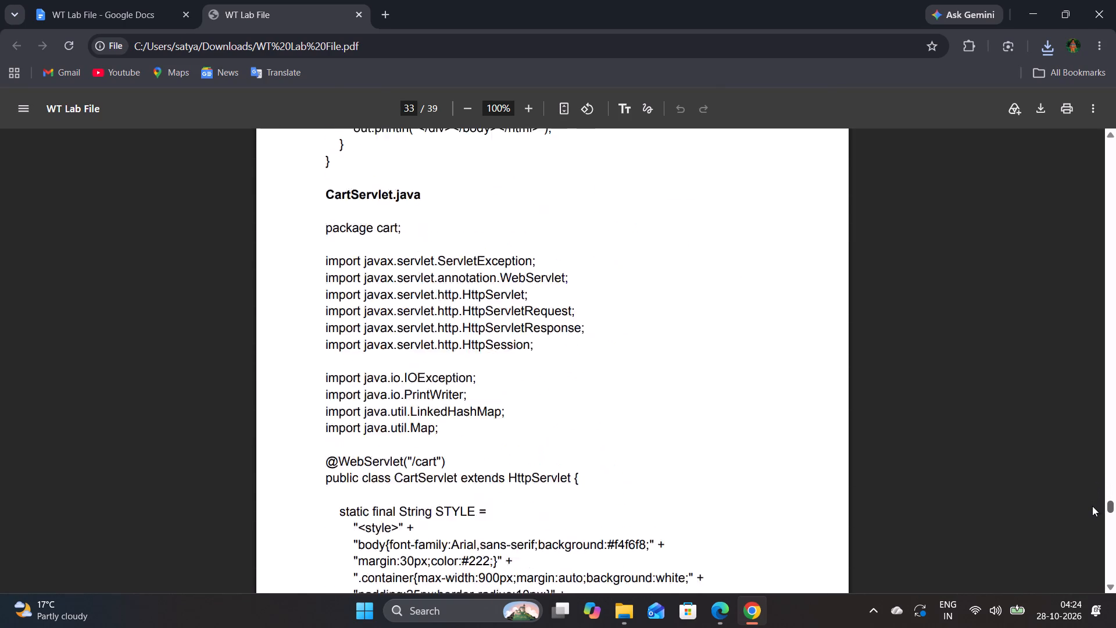
left_click_drag(1092, 506, 1086, 568)
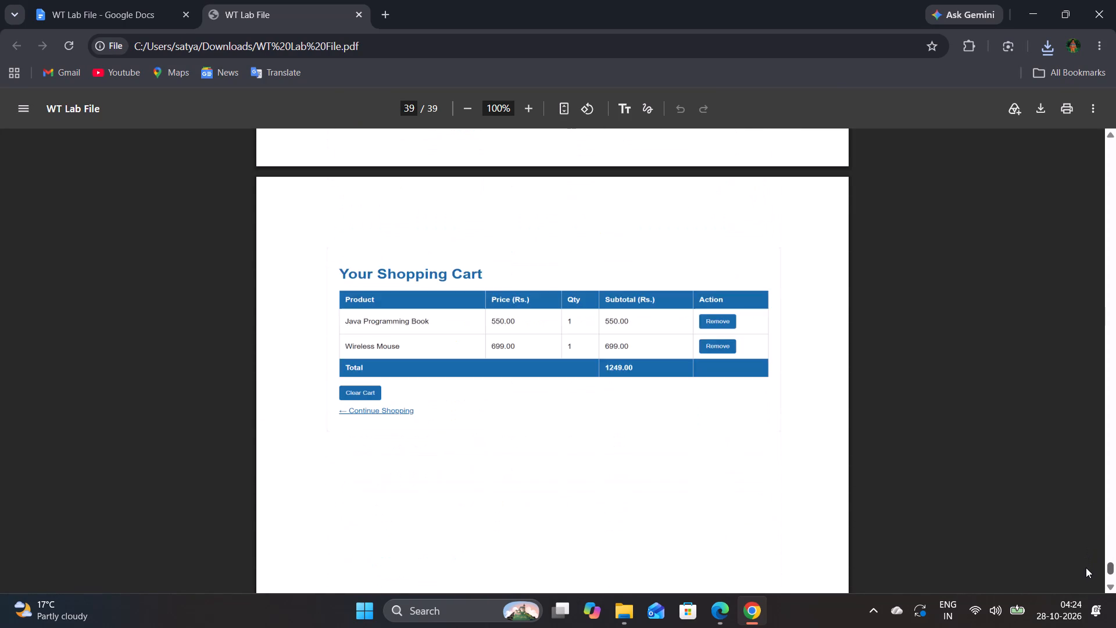
left_click_drag(1086, 568, 1092, 559)
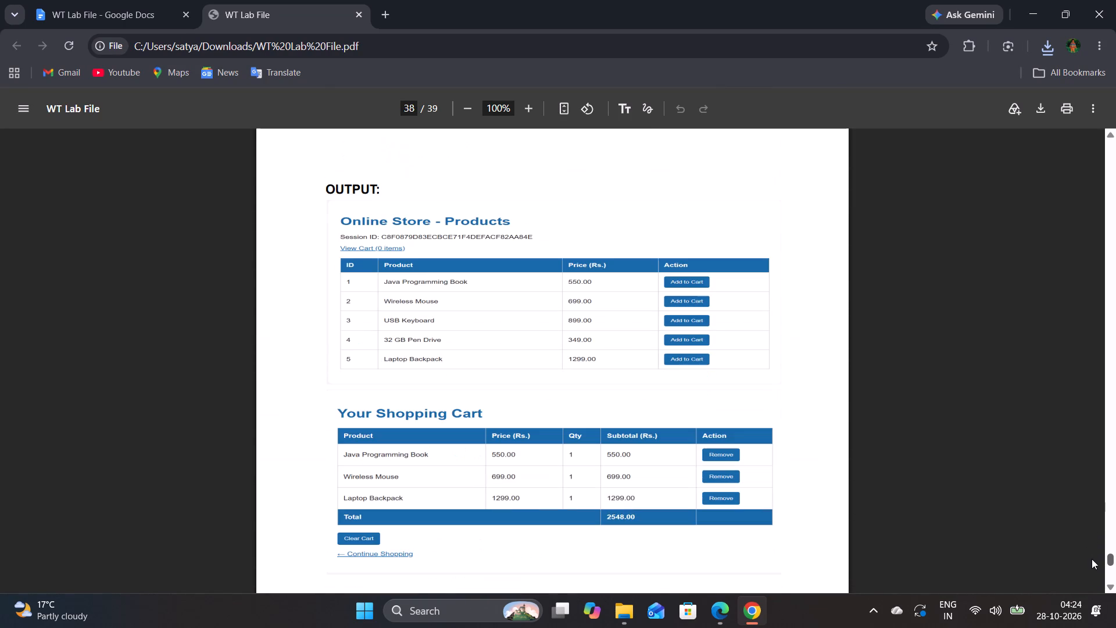
left_click_drag(1092, 559, 1092, 570)
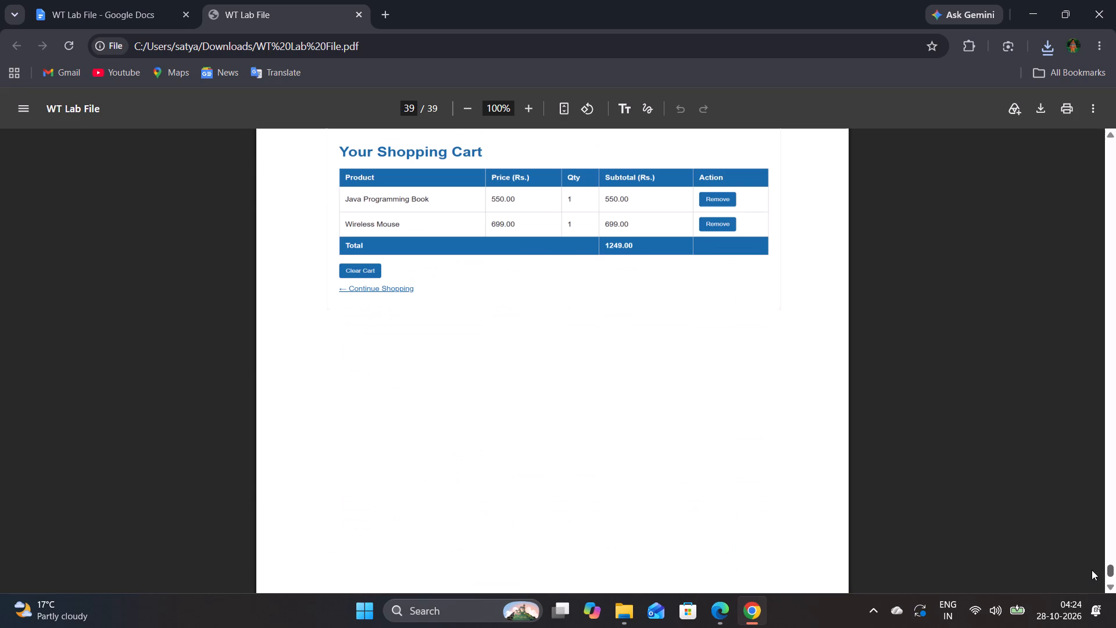
left_click_drag(1092, 570, 1094, 558)
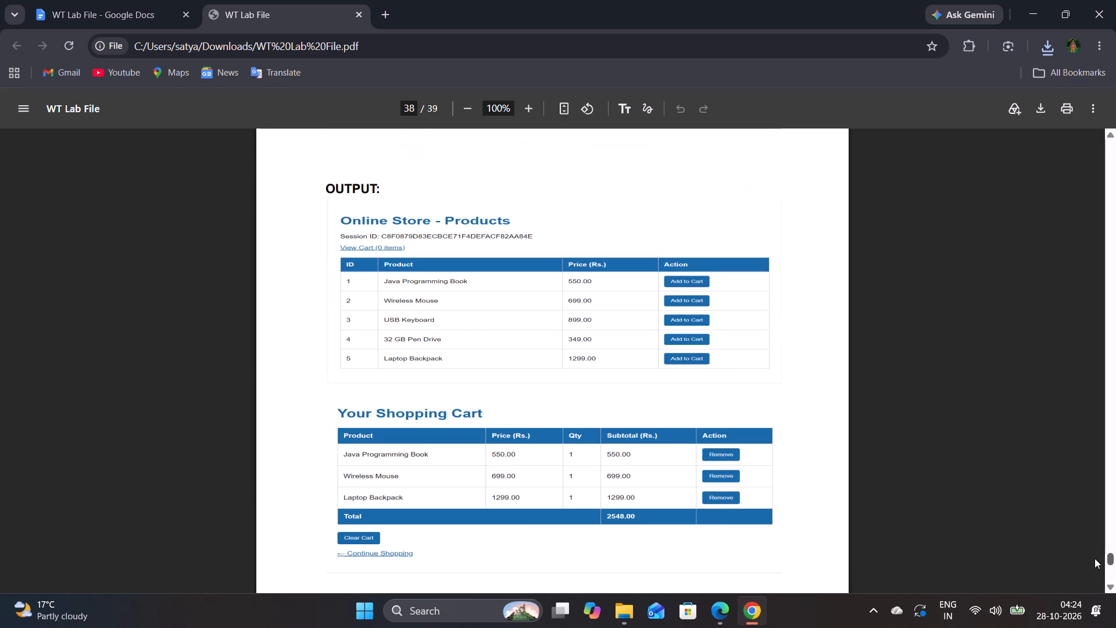
left_click_drag(1094, 558, 1095, 565)
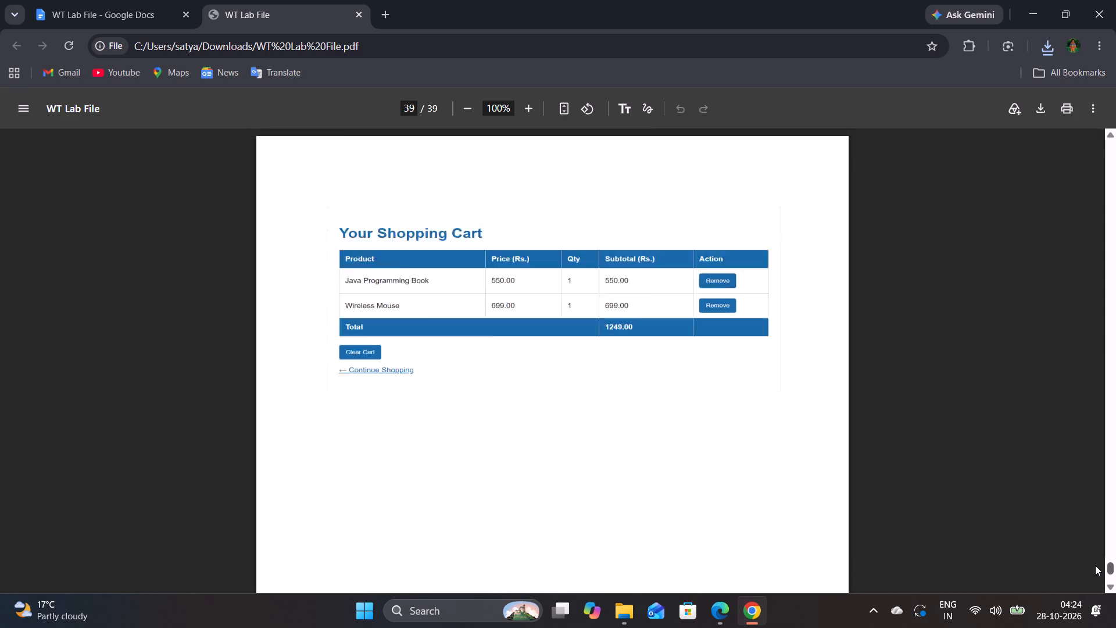
left_click_drag(1095, 565, 1112, 102)
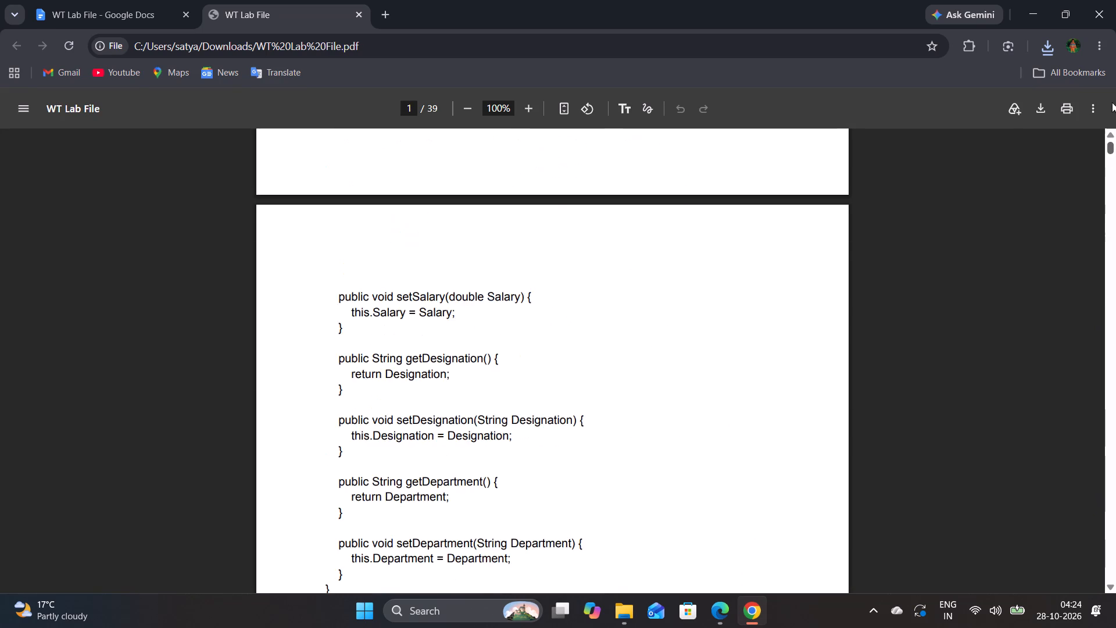
left_click_drag(1112, 102, 1114, 87)
left_click(361, 19)
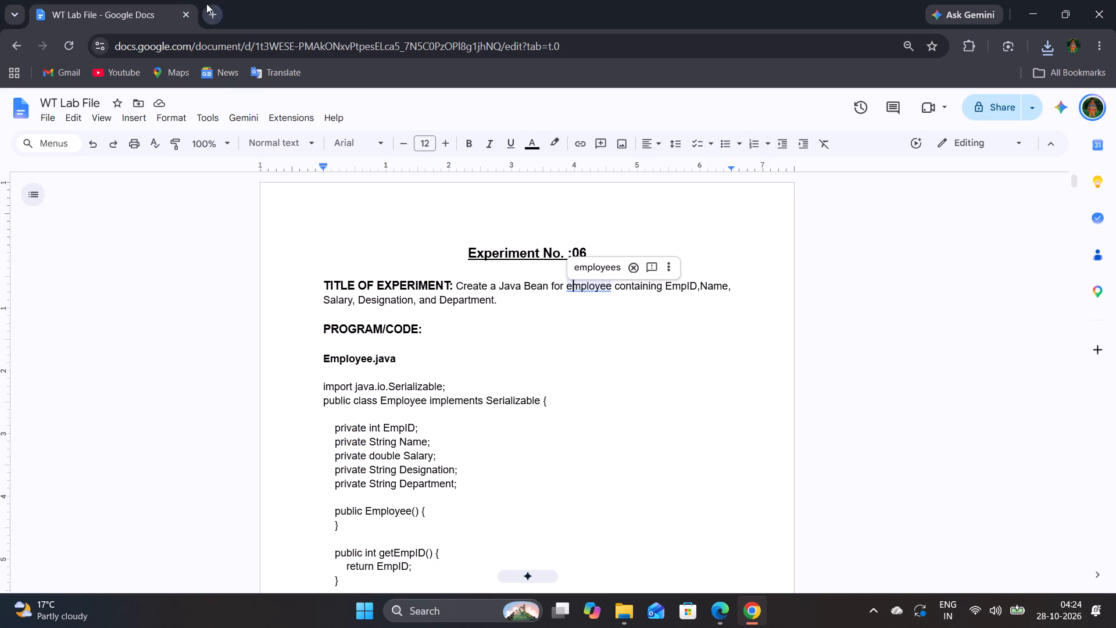
Open WhatsApp Web at web.whatsapp.com in a new browser tab.
left_click(210, 11)
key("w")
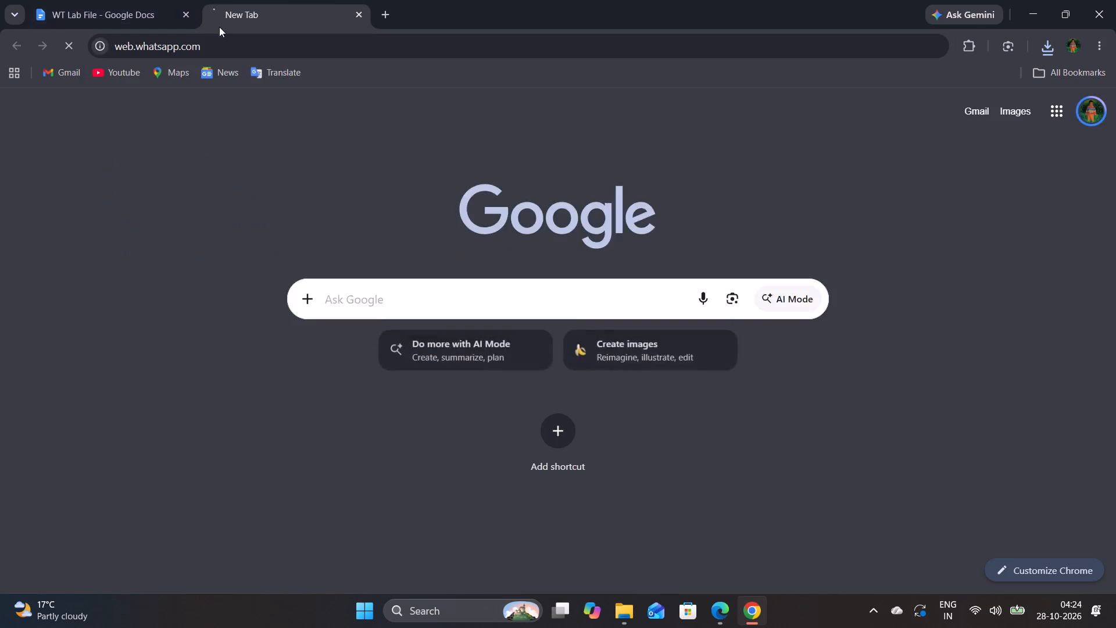